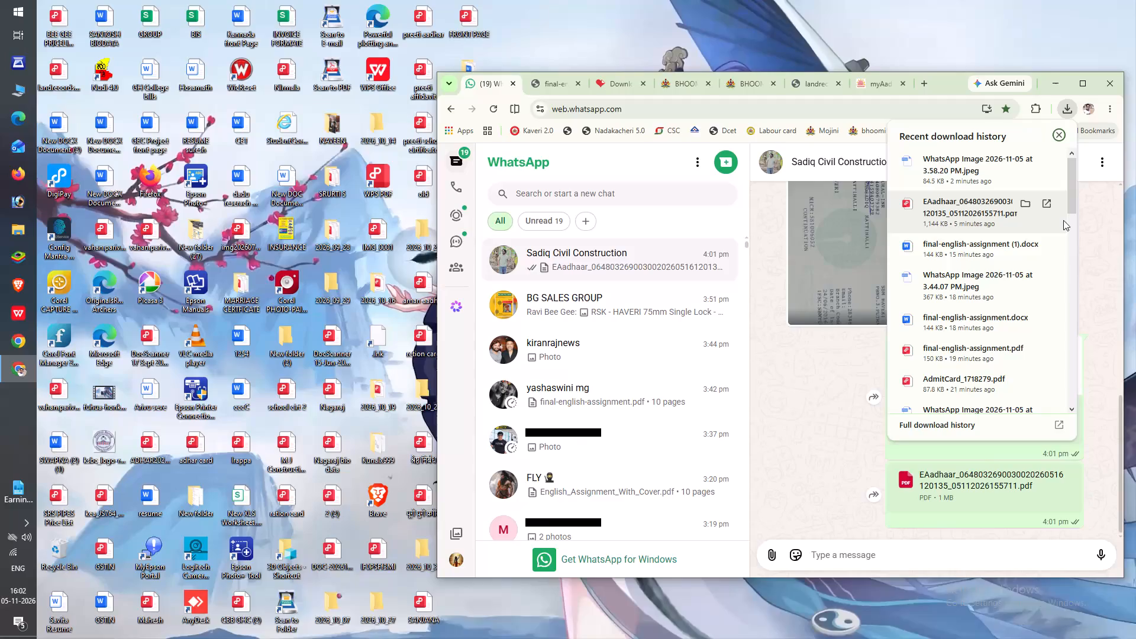
Open the downloaded file final-english-assignment (1).docx from the recent downloads.
{"action": "scroll", "coordinate": [960, 228], "scroll_direction": "down", "scroll_amount": 1}
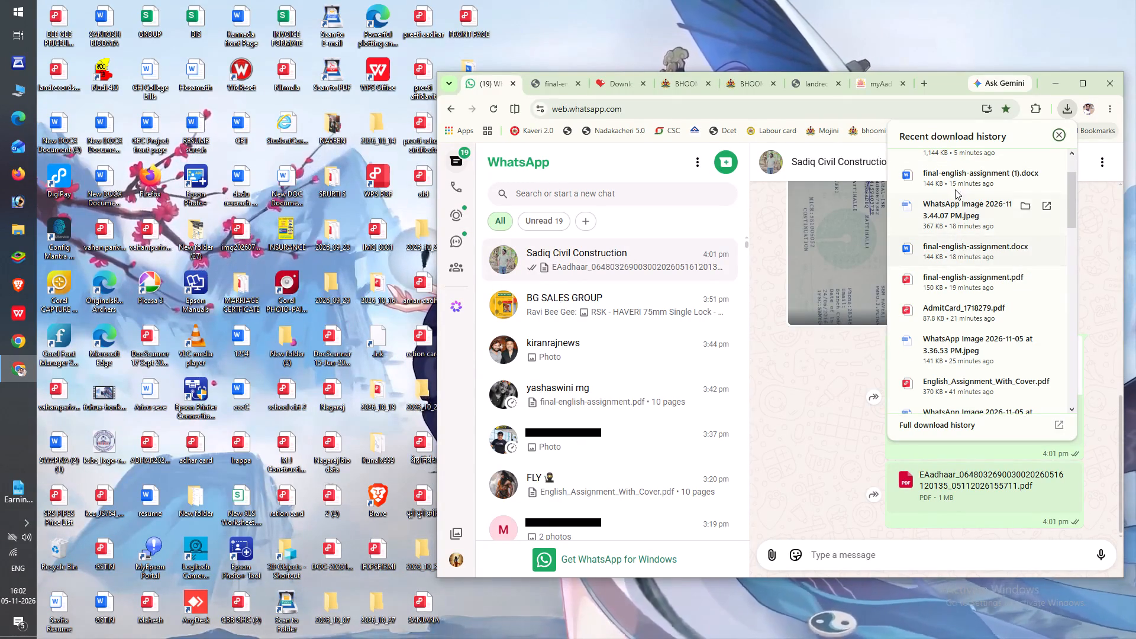
{"action": "left_click", "coordinate": [953, 173]}
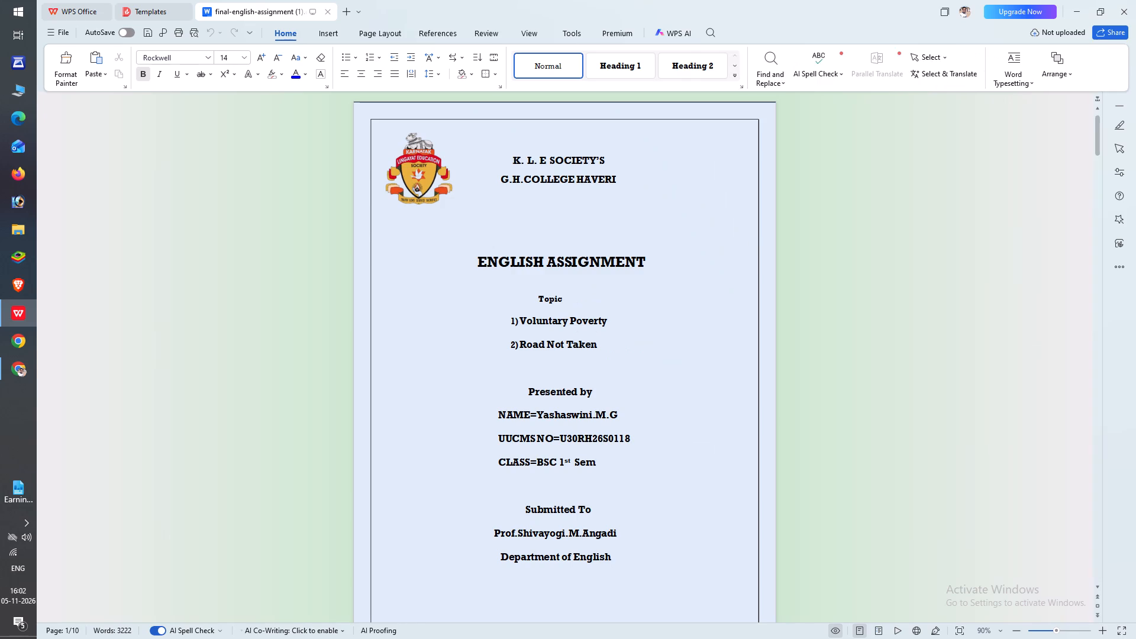
Insert "The" before "Road Not Taken" in the second topic on the cover page, capitalising only its first letter.
{"action": "scroll", "coordinate": [727, 254], "scroll_direction": "down", "scroll_amount": 1}
{"action": "left_click", "coordinate": [519, 295]}
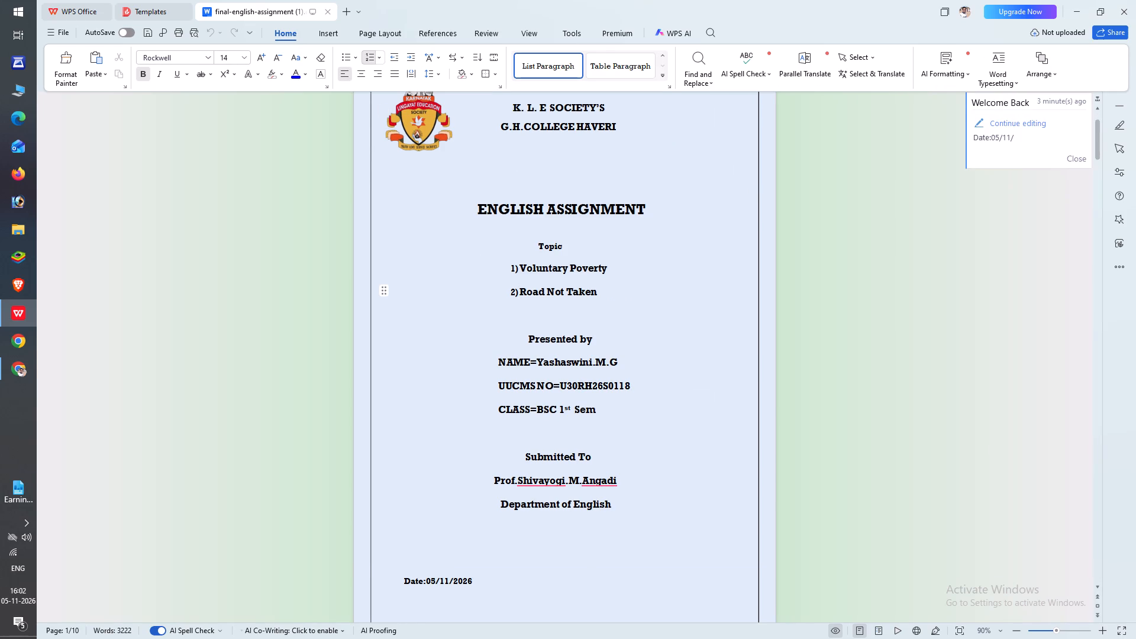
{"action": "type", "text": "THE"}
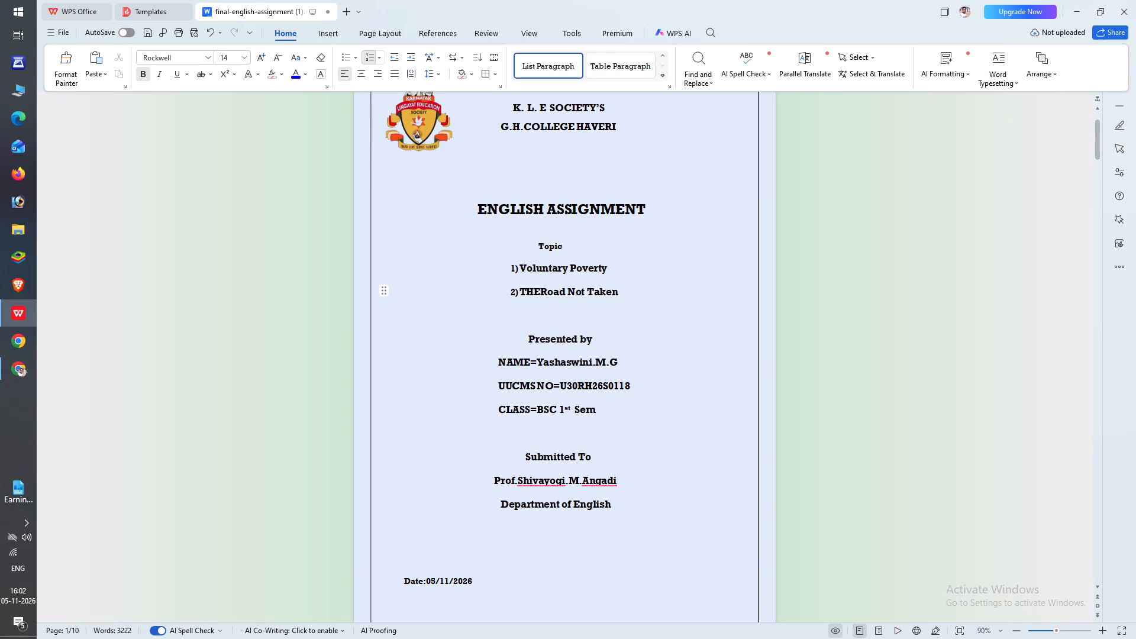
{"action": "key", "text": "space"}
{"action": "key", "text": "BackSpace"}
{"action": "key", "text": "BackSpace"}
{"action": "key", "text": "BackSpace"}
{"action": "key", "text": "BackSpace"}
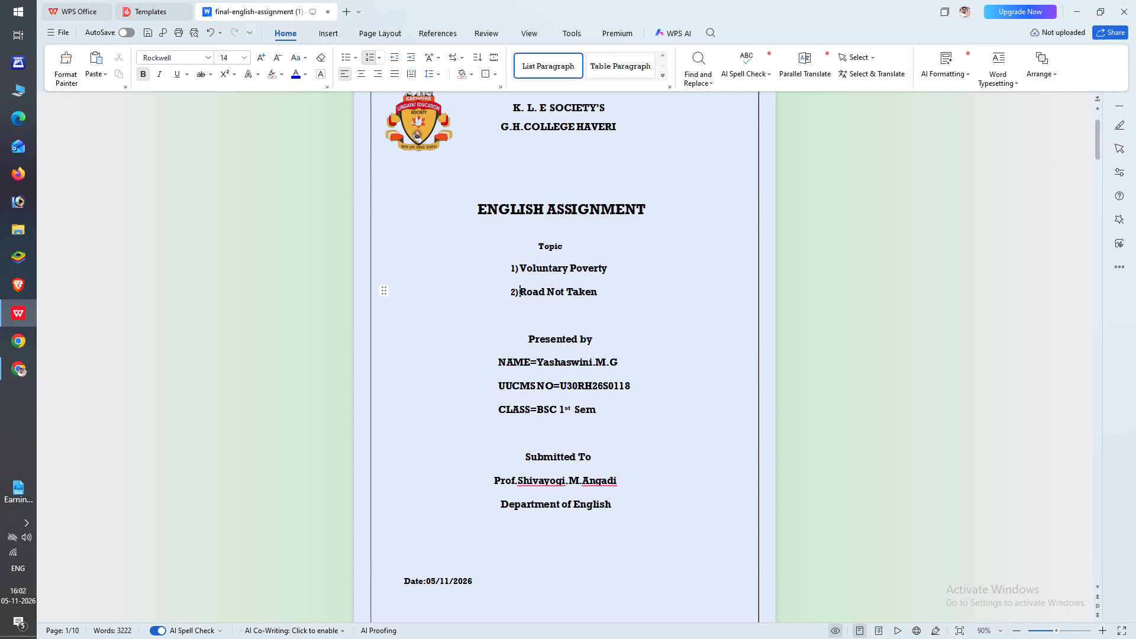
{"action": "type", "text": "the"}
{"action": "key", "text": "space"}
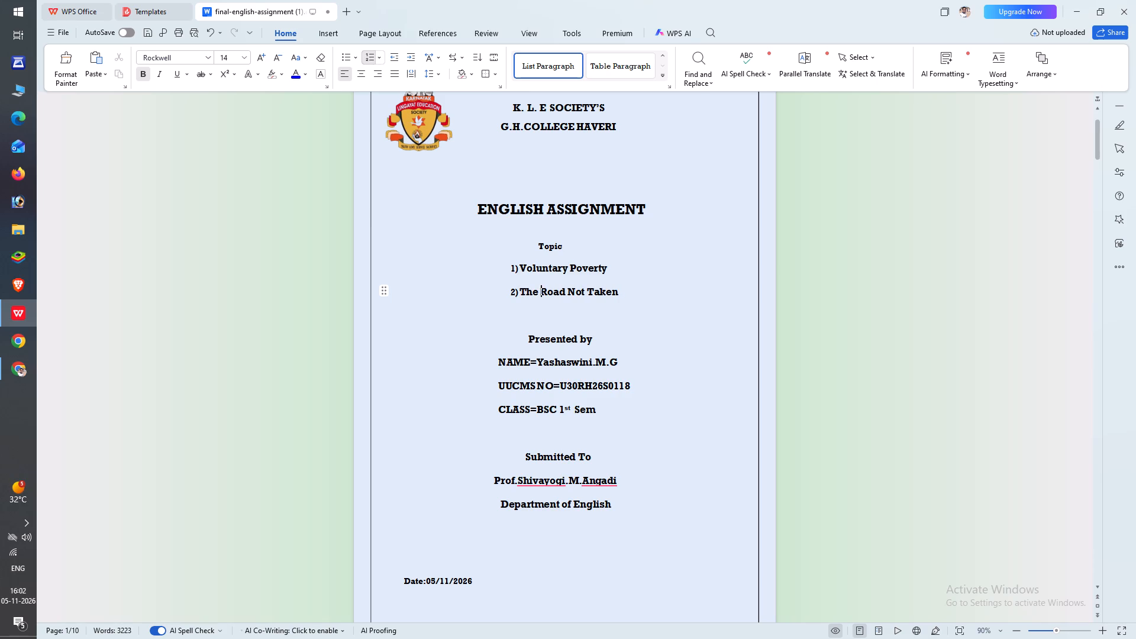
Change the date on the cover page to 06/11/2026.
{"action": "left_click", "coordinate": [435, 582]}
{"action": "key", "text": "BackSpace"}
{"action": "key", "text": "6"}
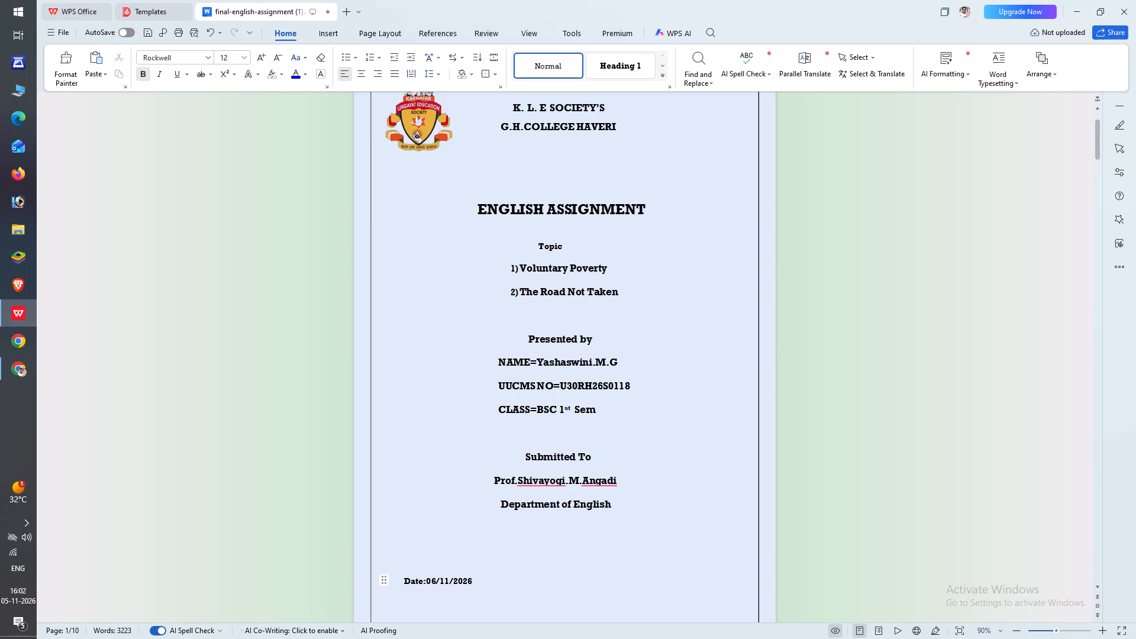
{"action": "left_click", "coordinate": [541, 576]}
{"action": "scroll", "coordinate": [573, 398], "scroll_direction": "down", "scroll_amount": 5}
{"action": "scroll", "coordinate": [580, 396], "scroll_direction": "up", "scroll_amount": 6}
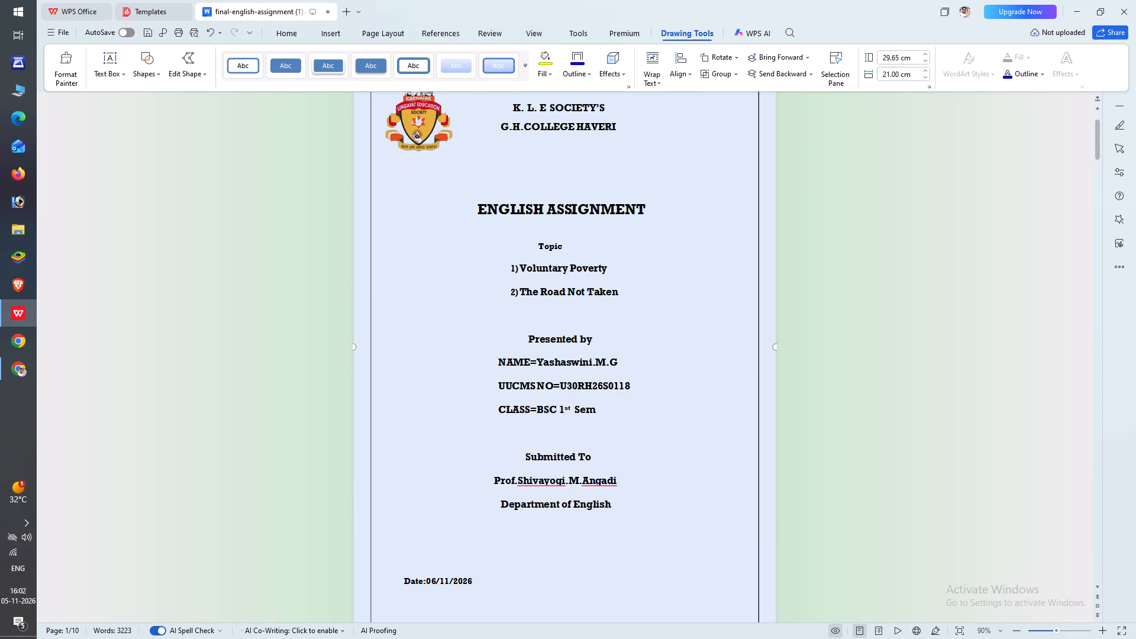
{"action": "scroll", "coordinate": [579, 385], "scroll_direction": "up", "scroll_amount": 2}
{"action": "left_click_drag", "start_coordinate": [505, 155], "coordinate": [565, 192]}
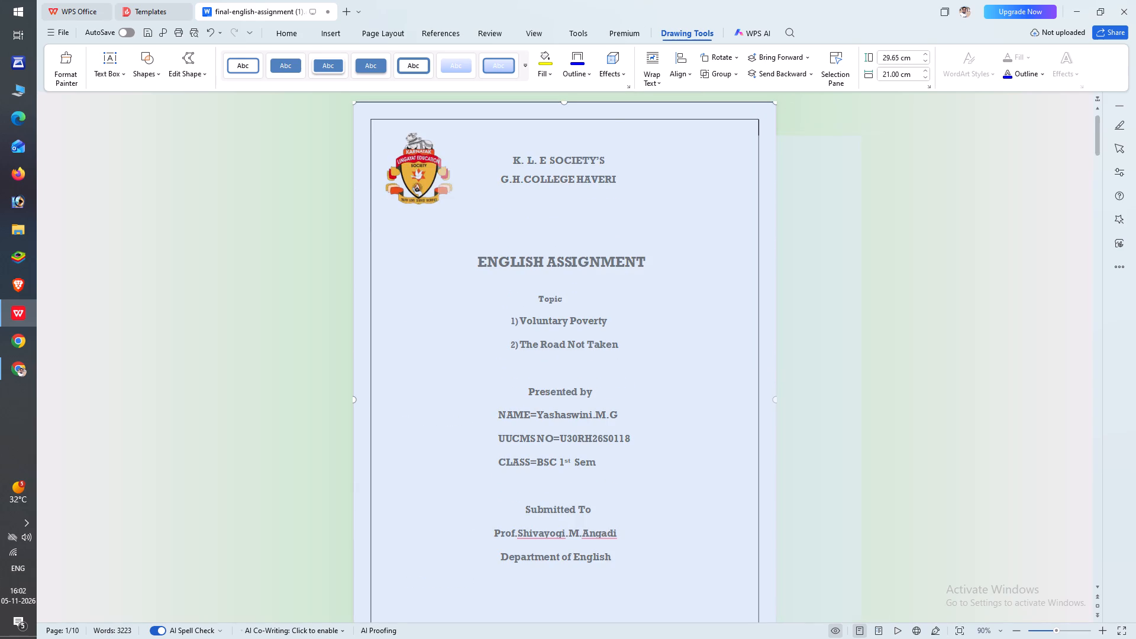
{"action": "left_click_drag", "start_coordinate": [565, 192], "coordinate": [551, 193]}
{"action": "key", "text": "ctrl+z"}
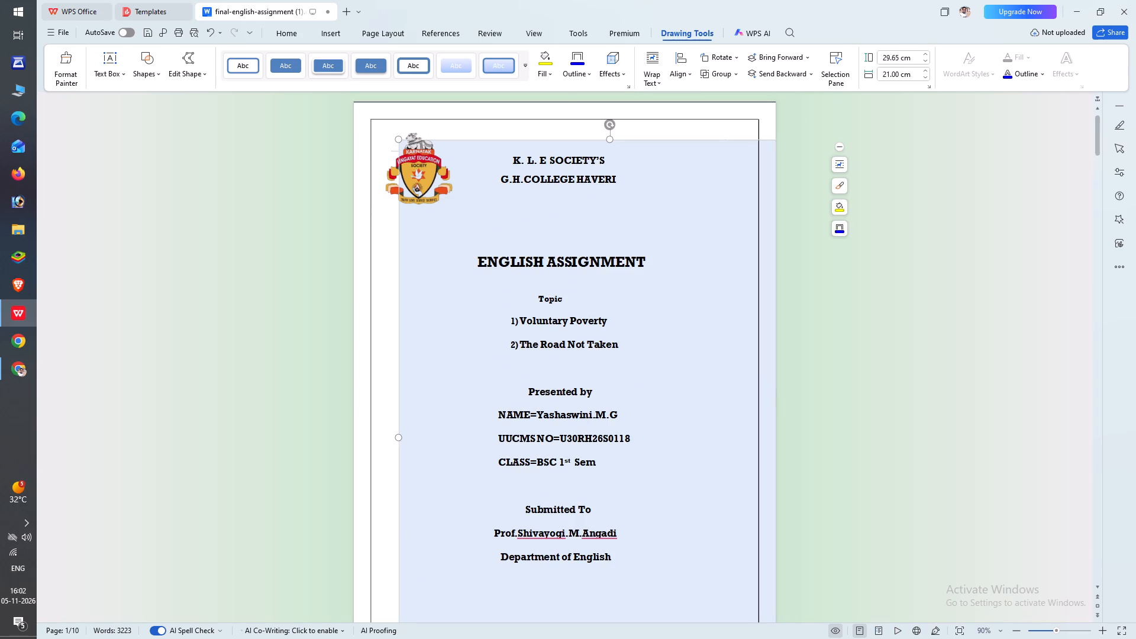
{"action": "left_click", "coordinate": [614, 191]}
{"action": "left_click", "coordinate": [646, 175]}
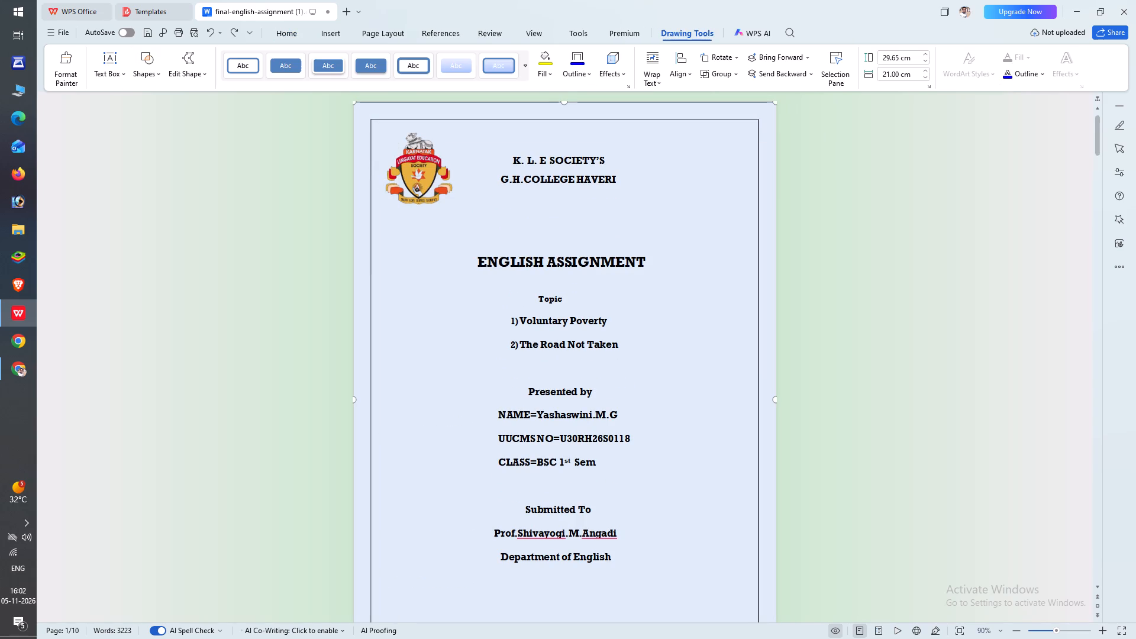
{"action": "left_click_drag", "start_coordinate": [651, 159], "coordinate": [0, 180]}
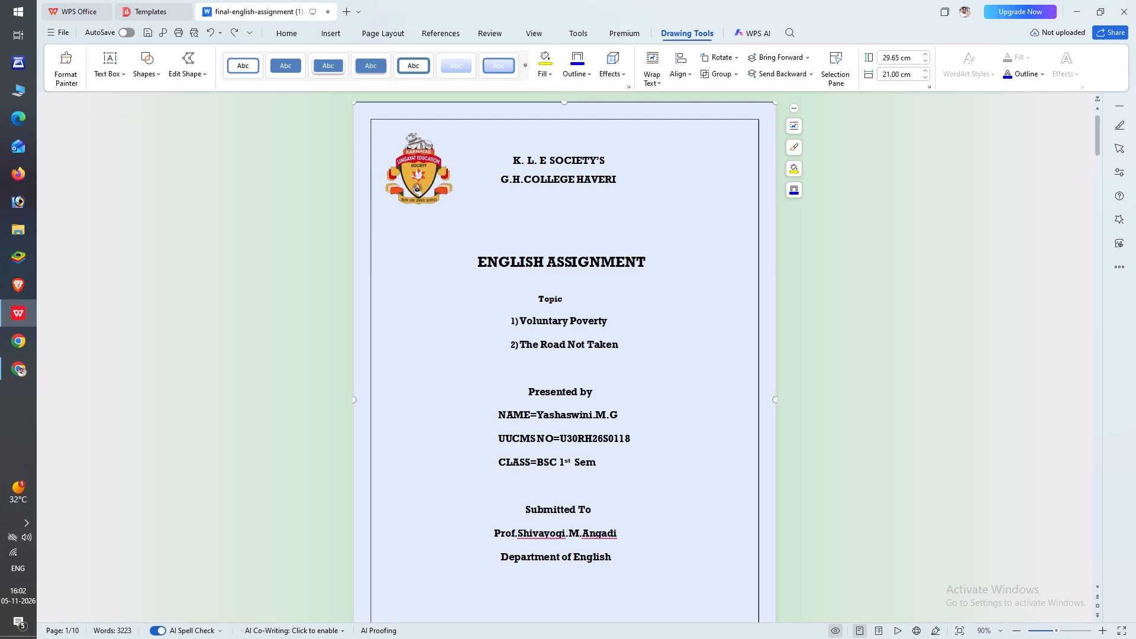
Shrink the cover page's light-blue background shape to a thin strip about 0.21 cm high at the page's bottom edge.
{"action": "left_click_drag", "start_coordinate": [566, 102], "coordinate": [850, 638]}
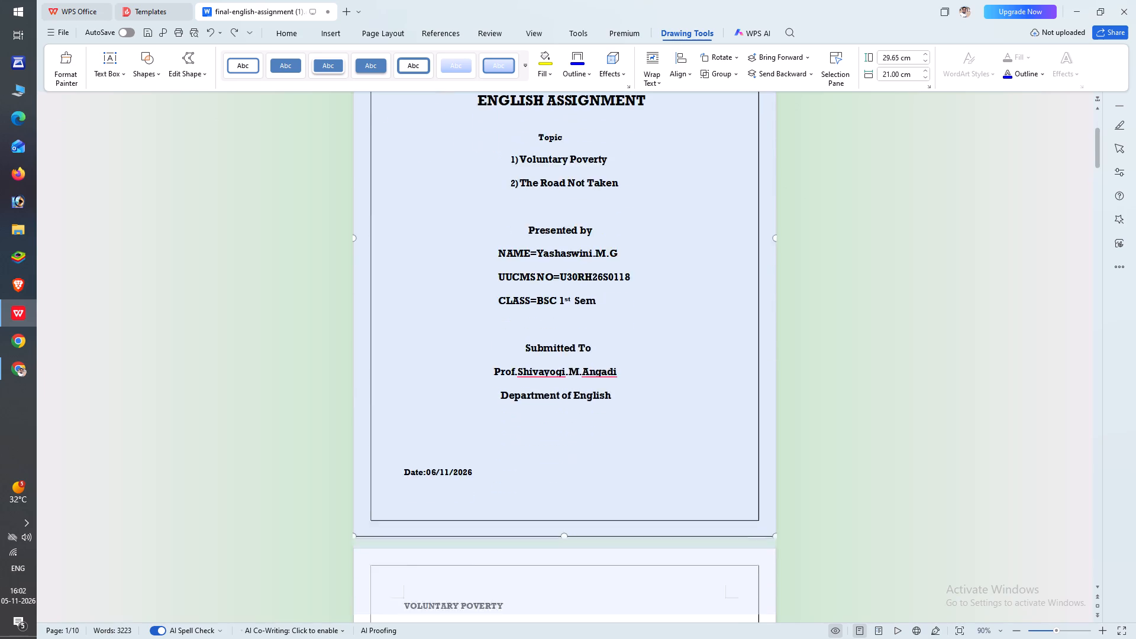
{"action": "left_click_drag", "start_coordinate": [850, 638], "coordinate": [964, 285]}
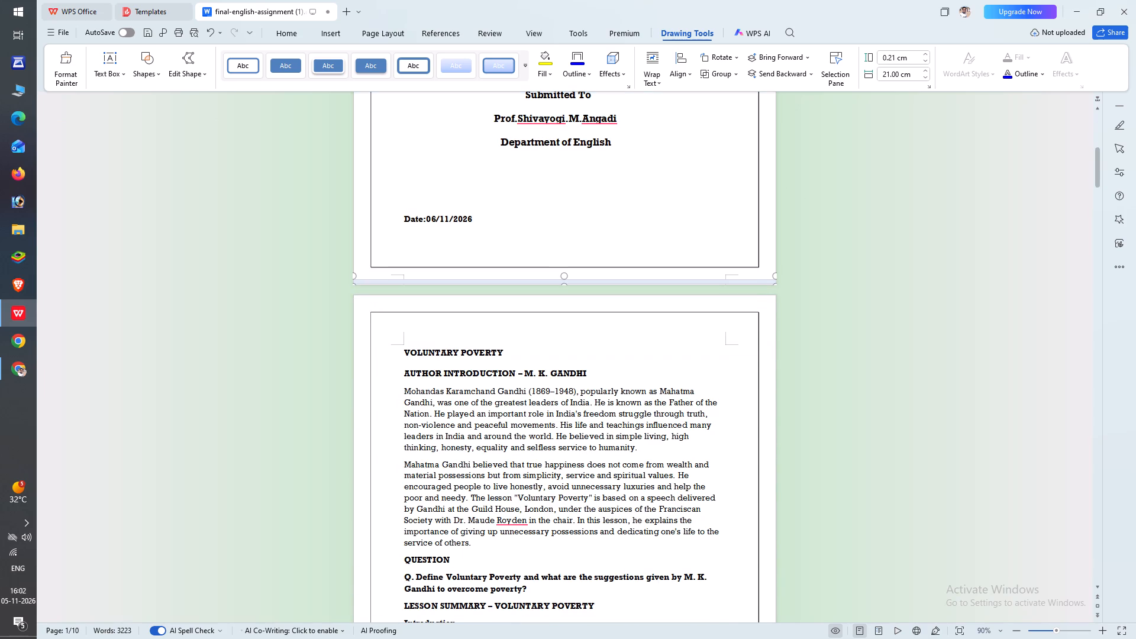
{"action": "scroll", "coordinate": [970, 282], "scroll_direction": "up", "scroll_amount": 4}
{"action": "left_click", "coordinate": [970, 282]}
Color the college heading lines "K. L. E SOCIETY'S" and "G.H.COLLEGE HAVERI" dark orange.
{"action": "scroll", "coordinate": [784, 392], "scroll_direction": "up", "scroll_amount": 6}
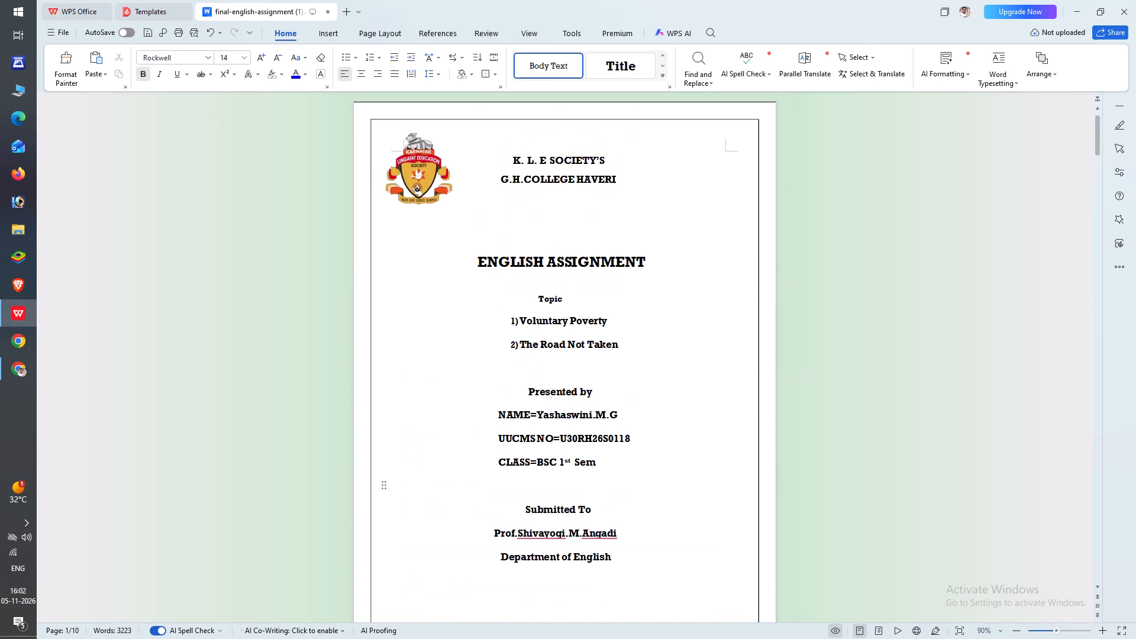
{"action": "left_click", "coordinate": [616, 173]}
{"action": "left_click", "coordinate": [622, 176]}
{"action": "left_click_drag", "start_coordinate": [623, 177], "coordinate": [536, 154]}
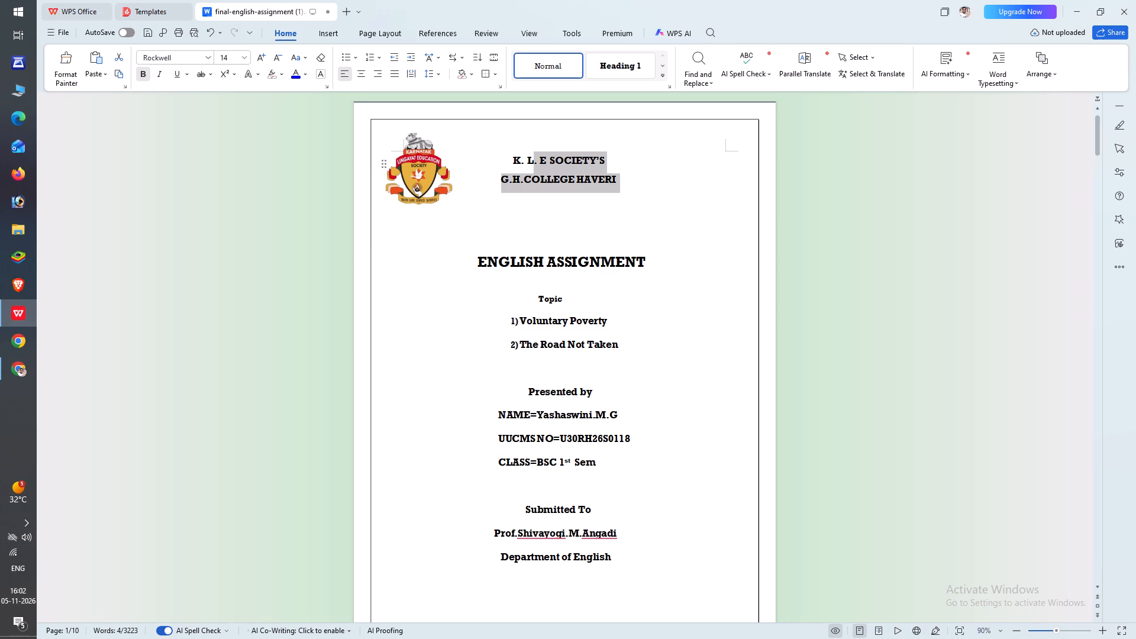
{"action": "left_click_drag", "start_coordinate": [536, 154], "coordinate": [506, 154]}
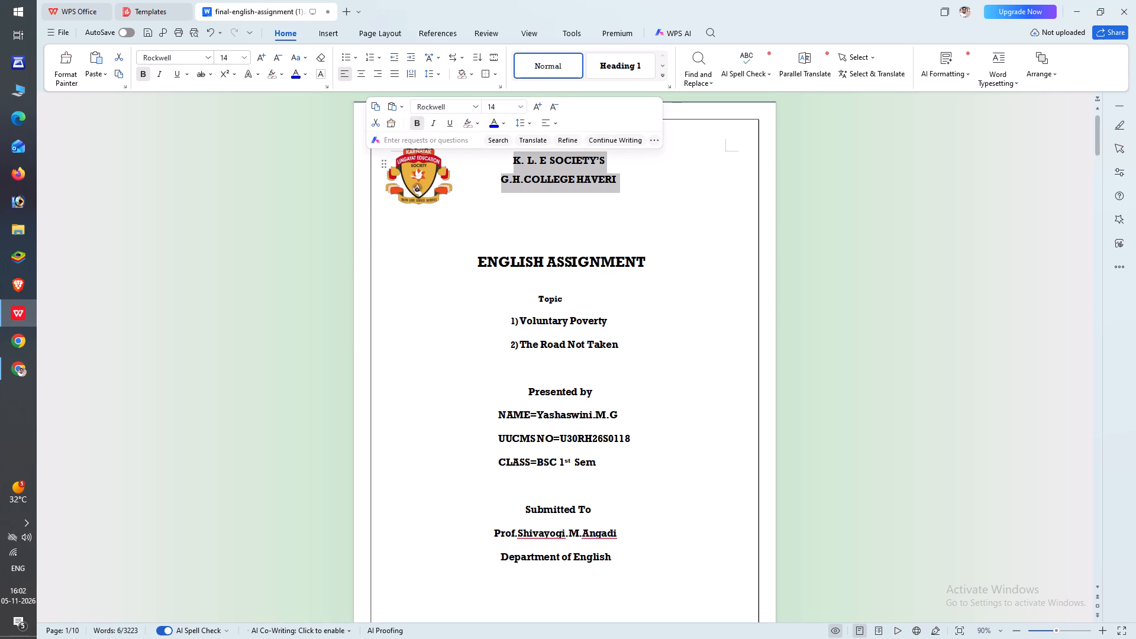
{"action": "left_click", "coordinate": [298, 77]}
{"action": "left_click", "coordinate": [303, 75]}
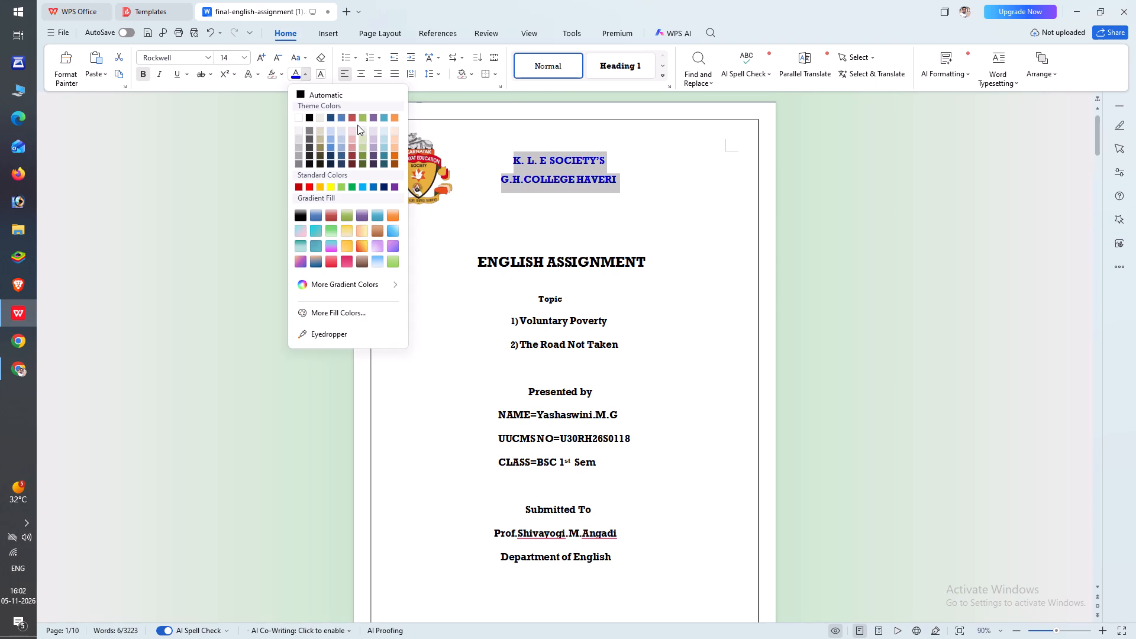
{"action": "left_click", "coordinate": [394, 157]}
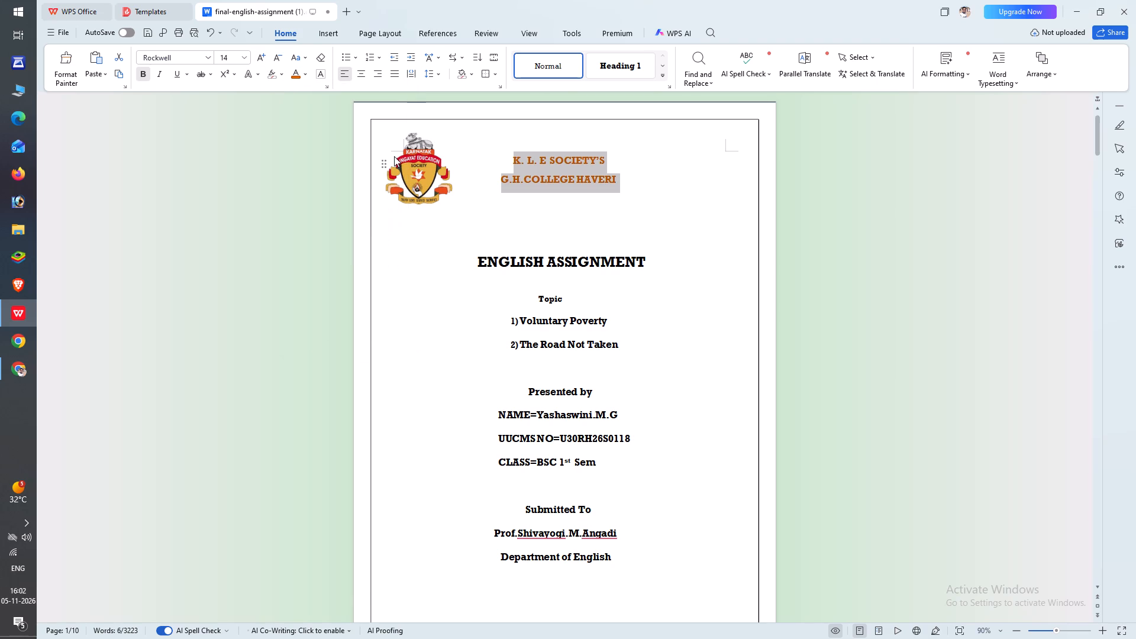
Color the "ENGLISH ASSIGNMENT" title on the cover page medium light blue from the theme colors.
{"action": "left_click", "coordinate": [712, 226]}
{"action": "left_click_drag", "start_coordinate": [663, 269], "coordinate": [657, 267]}
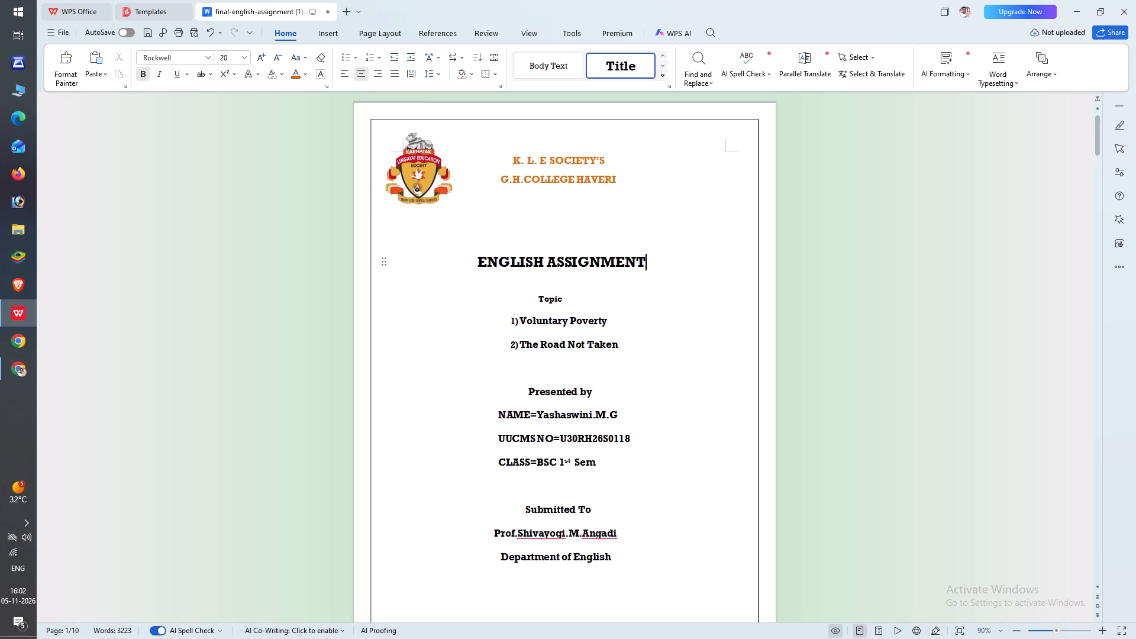
{"action": "left_click_drag", "start_coordinate": [657, 267], "coordinate": [477, 269]}
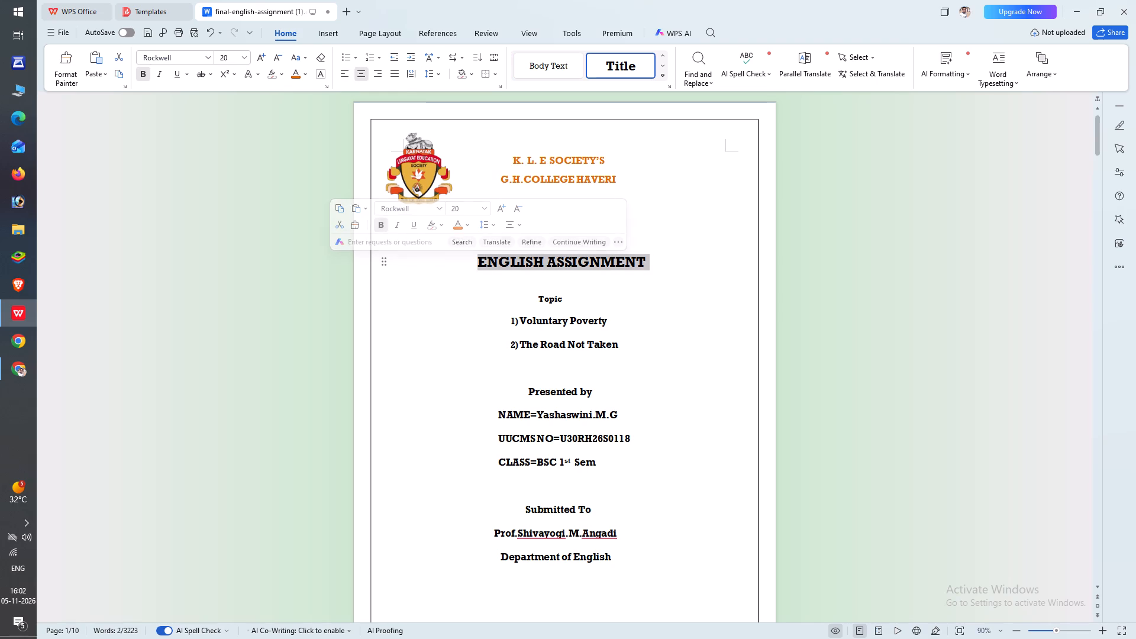
{"action": "left_click", "coordinate": [304, 68]}
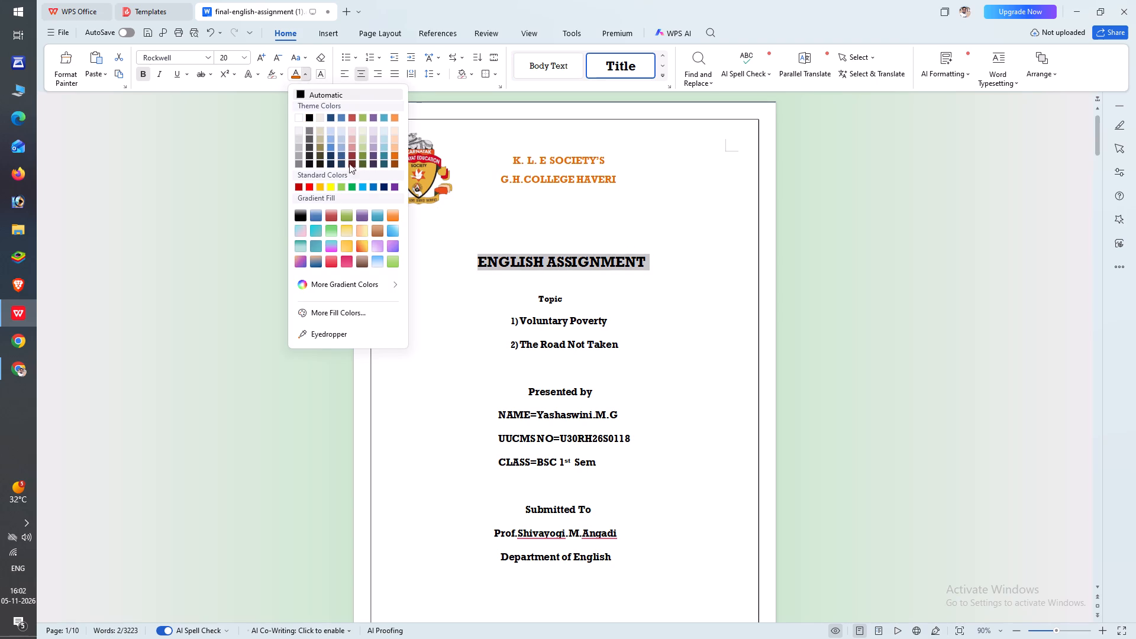
{"action": "left_click", "coordinate": [330, 149]}
Color the "Topic" heading and its two numbered topic lines olive green from the theme colors.
{"action": "left_click", "coordinate": [662, 345]}
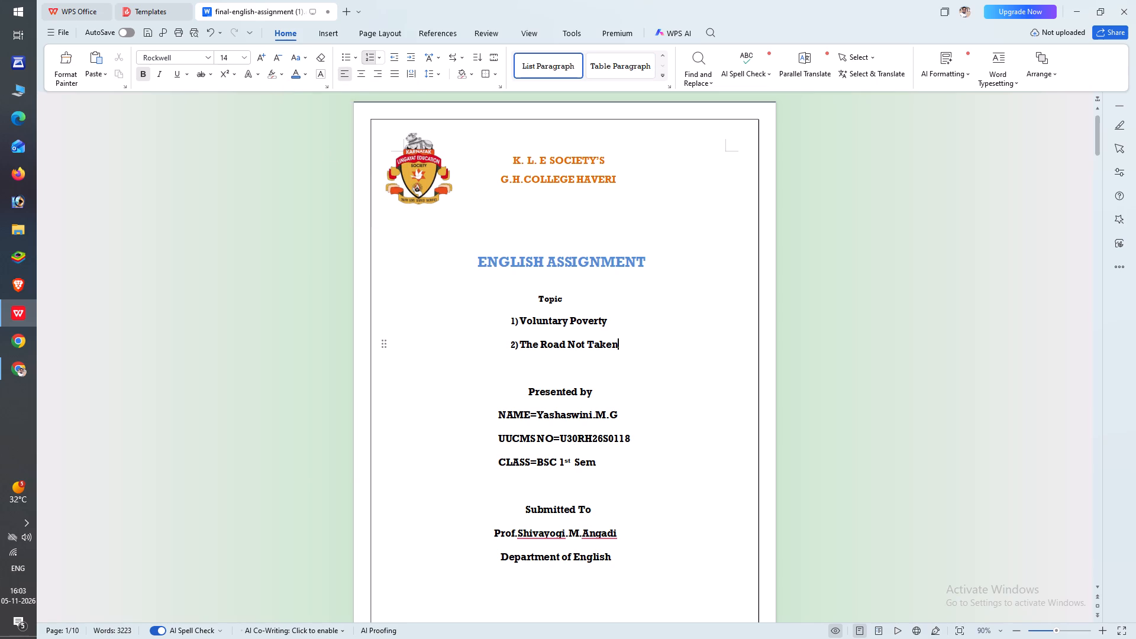
{"action": "left_click_drag", "start_coordinate": [627, 354], "coordinate": [538, 295]}
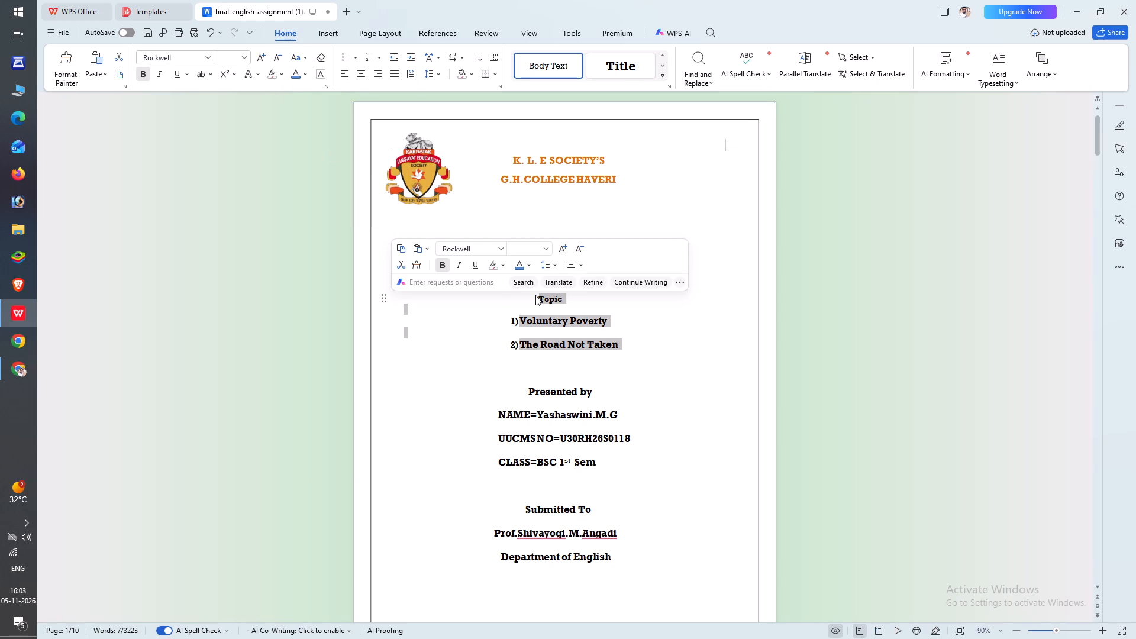
{"action": "left_click", "coordinate": [306, 72]}
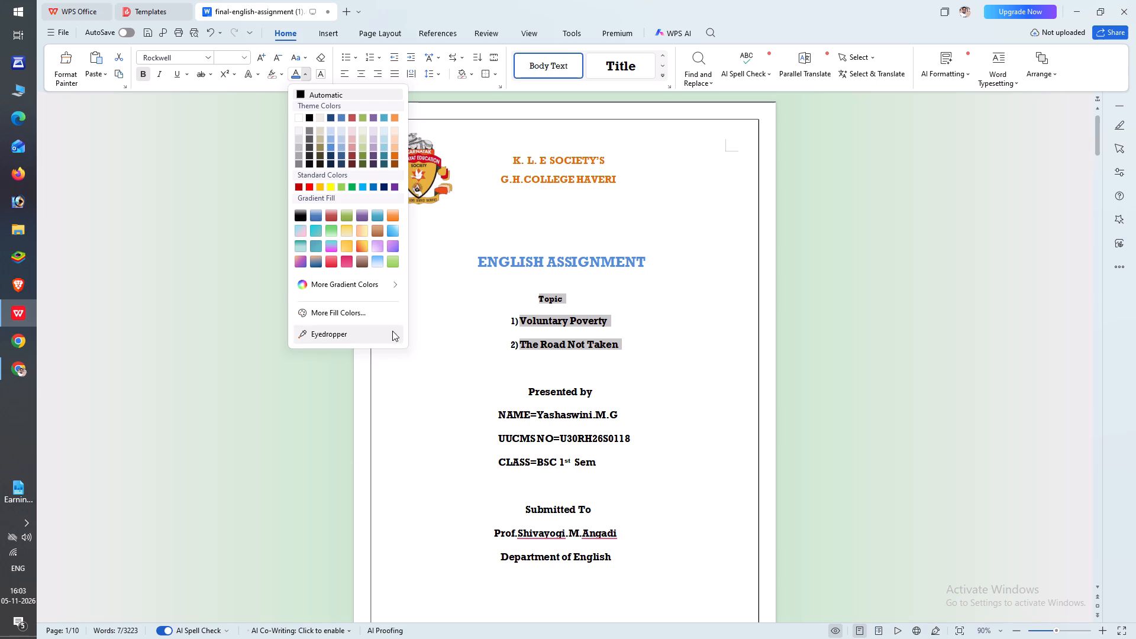
{"action": "left_click", "coordinate": [344, 164]}
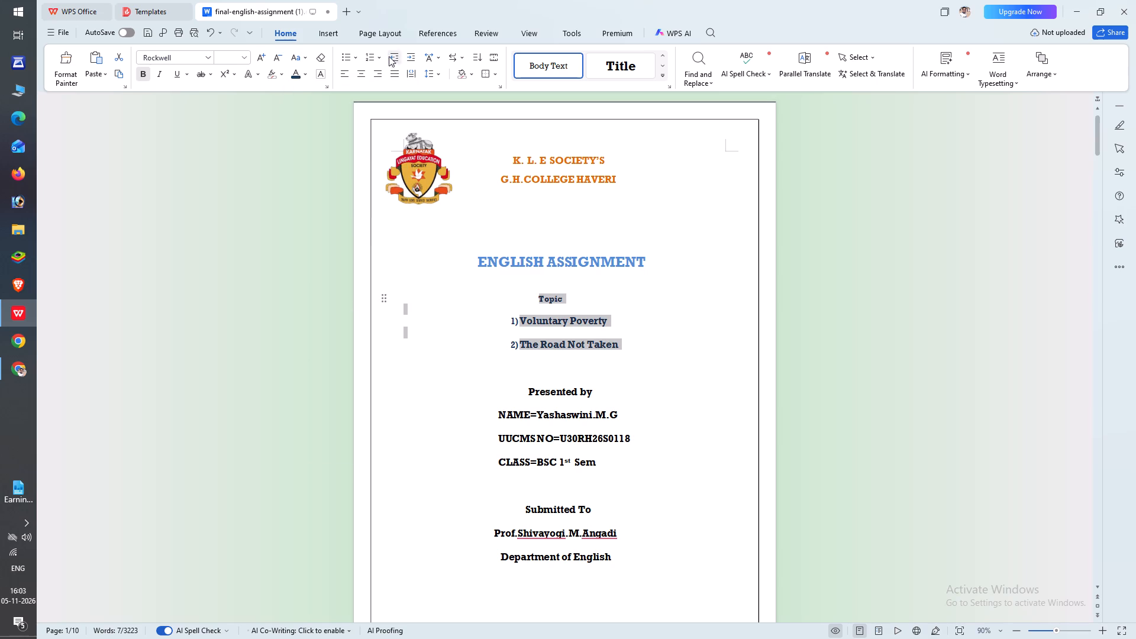
{"action": "left_click", "coordinate": [307, 76]}
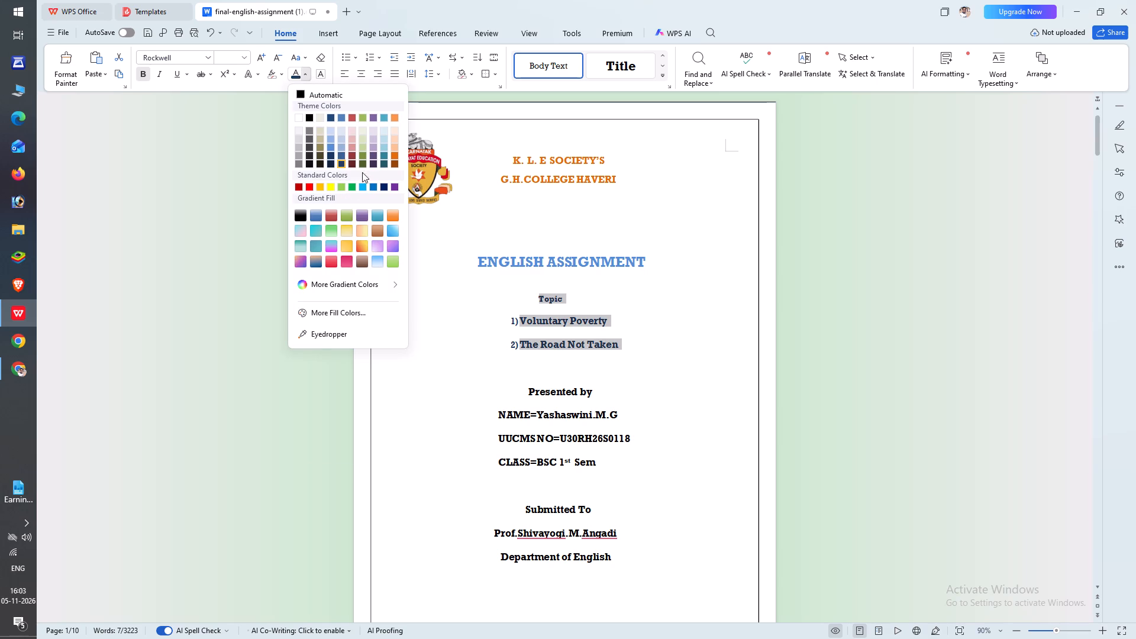
{"action": "left_click", "coordinate": [372, 154]}
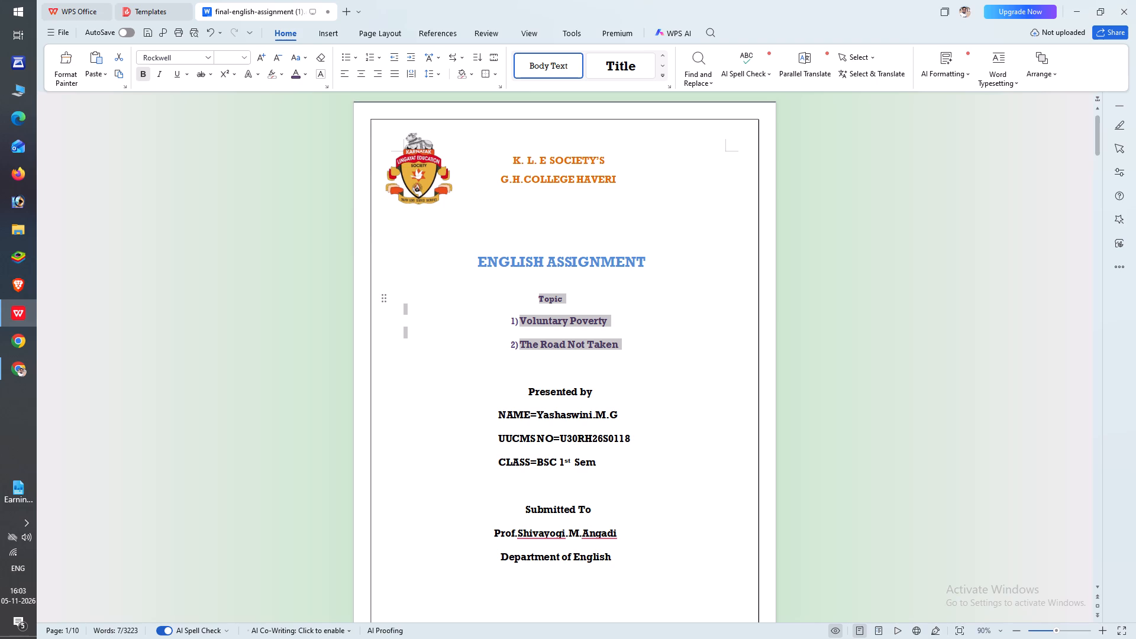
{"action": "left_click", "coordinate": [306, 76]}
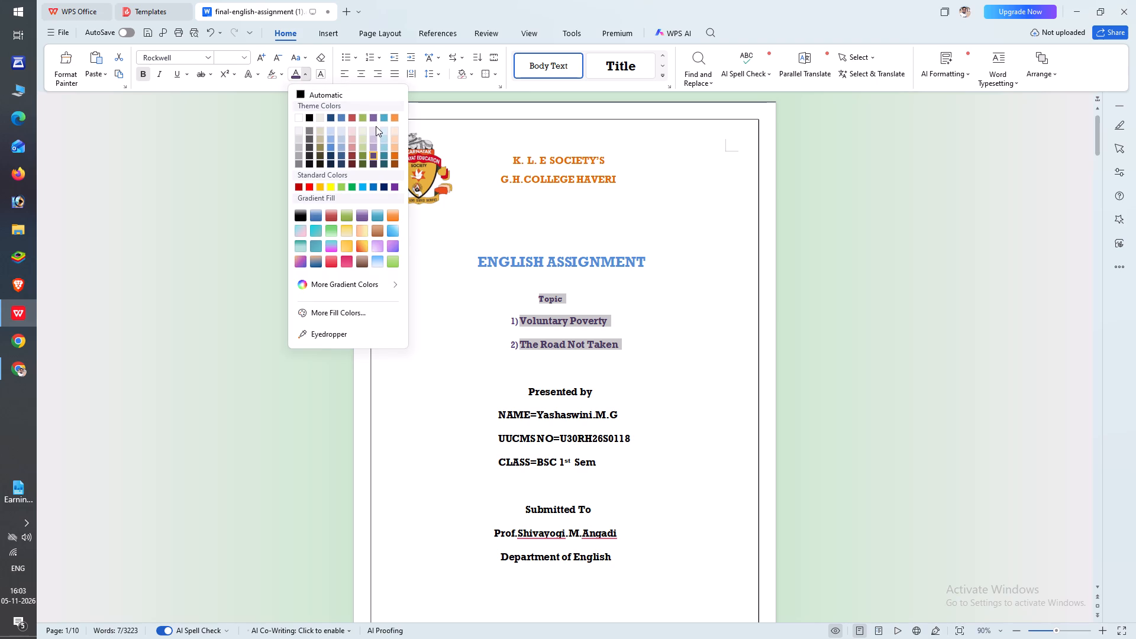
{"action": "left_click", "coordinate": [363, 118]}
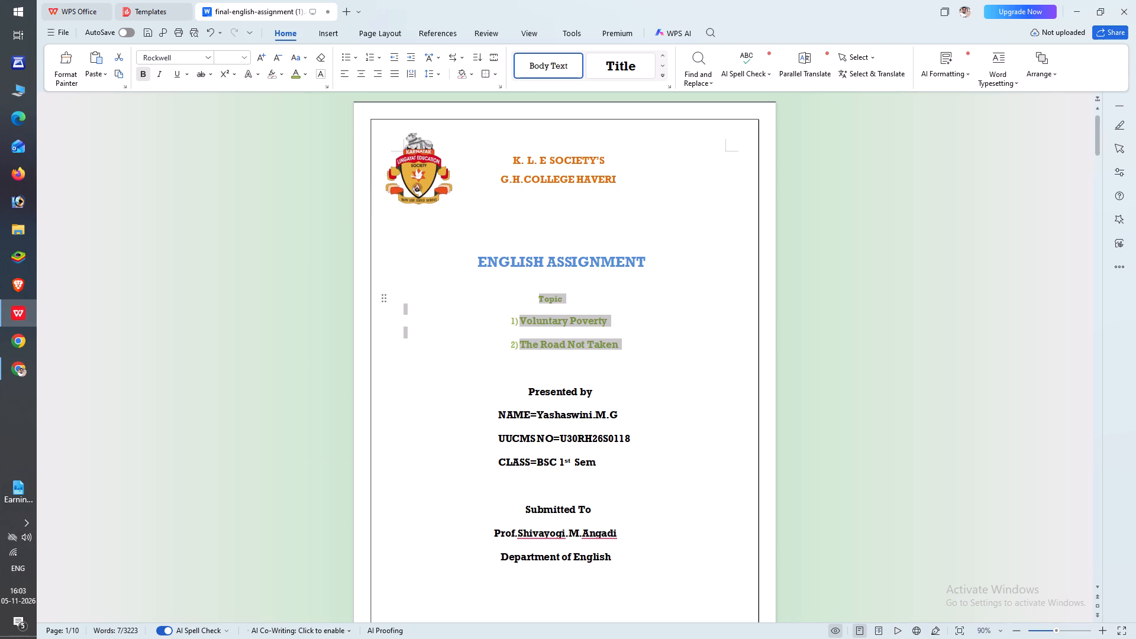
Color the "Presented by" block, including the name, UUCMS number and class lines, standard red.
{"action": "left_click", "coordinate": [606, 479]}
{"action": "left_click_drag", "start_coordinate": [603, 470], "coordinate": [508, 385]}
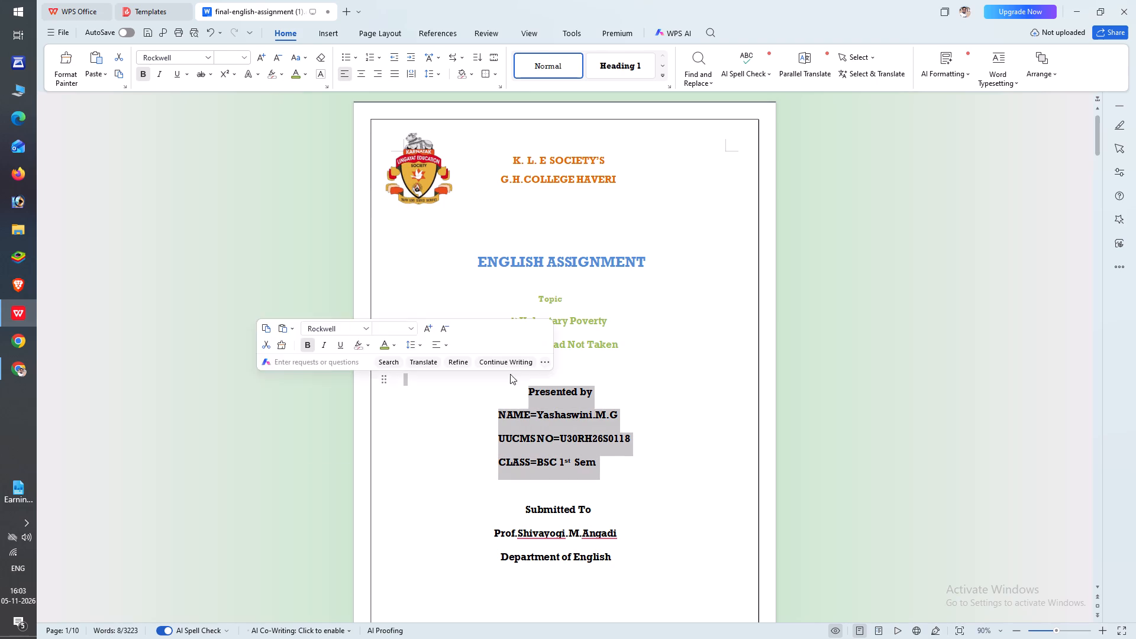
{"action": "left_click", "coordinate": [307, 74]}
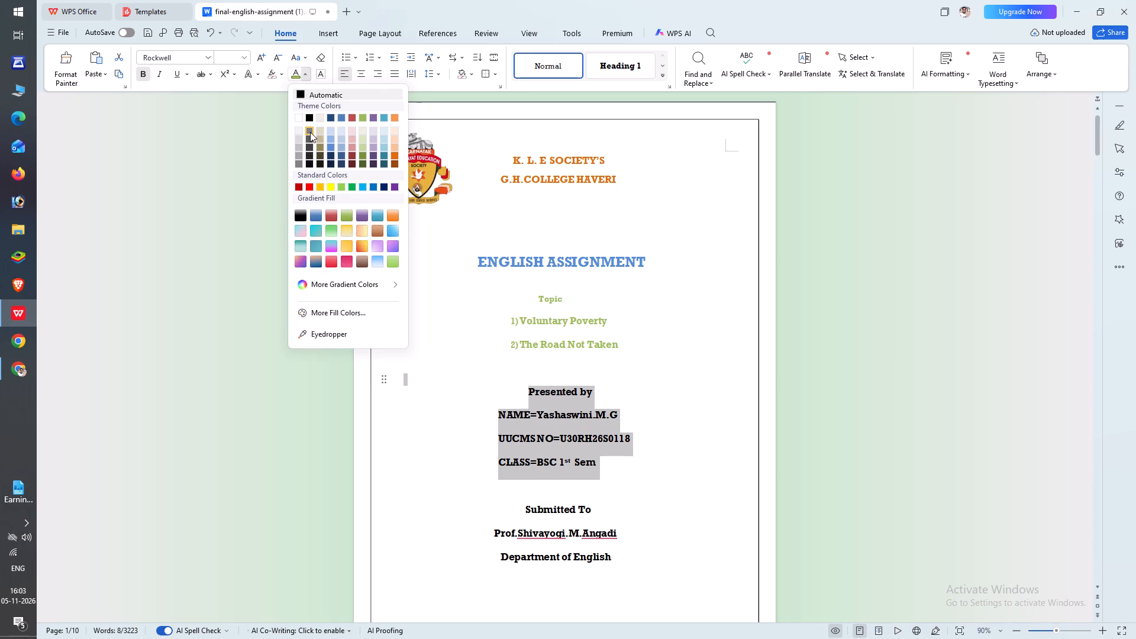
{"action": "left_click", "coordinate": [309, 188]}
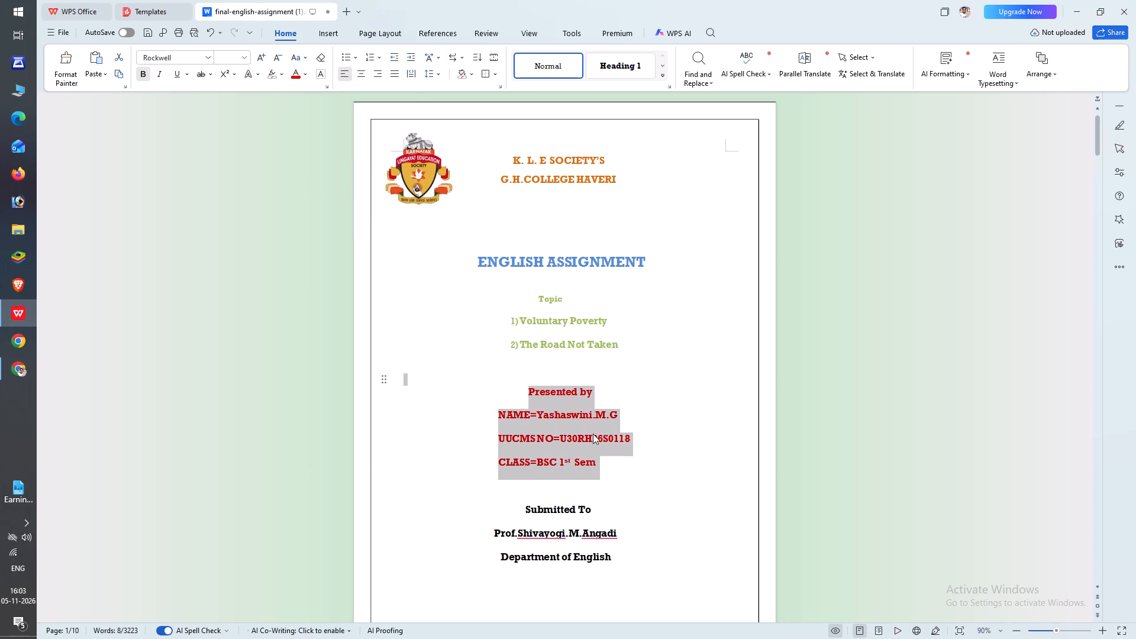
Open the font color choices for the "Submitted To" block, including the professor and department lines.
{"action": "left_click", "coordinate": [654, 472]}
{"action": "scroll", "coordinate": [669, 469], "scroll_direction": "down", "scroll_amount": 3}
{"action": "left_click_drag", "start_coordinate": [617, 411], "coordinate": [540, 347]}
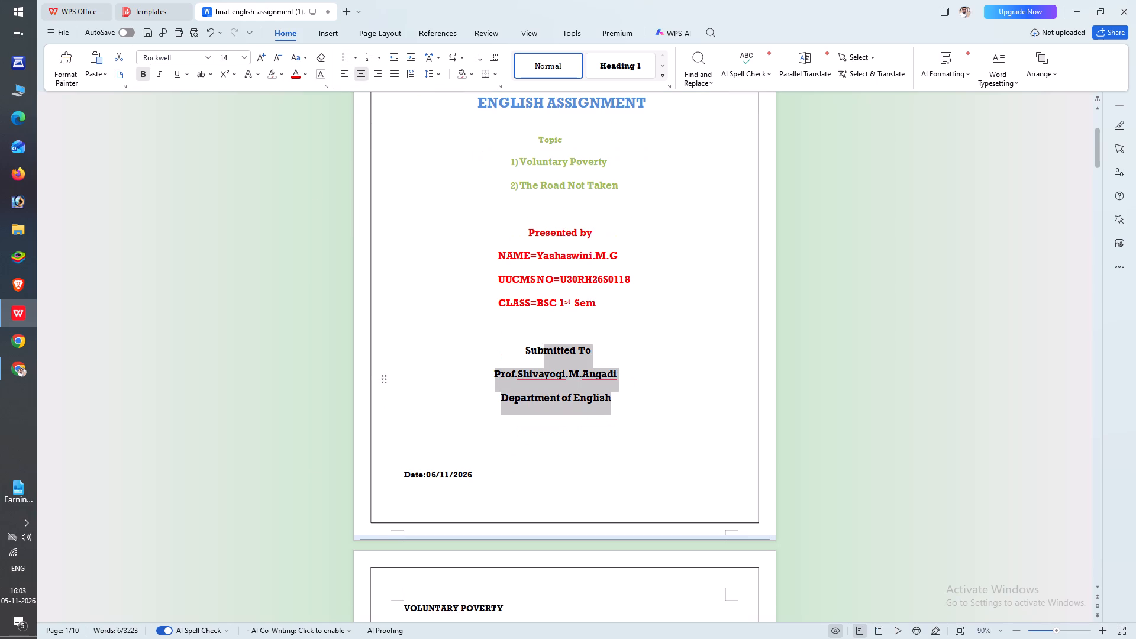
{"action": "left_click_drag", "start_coordinate": [540, 347], "coordinate": [529, 340]}
{"action": "left_click", "coordinate": [309, 72]}
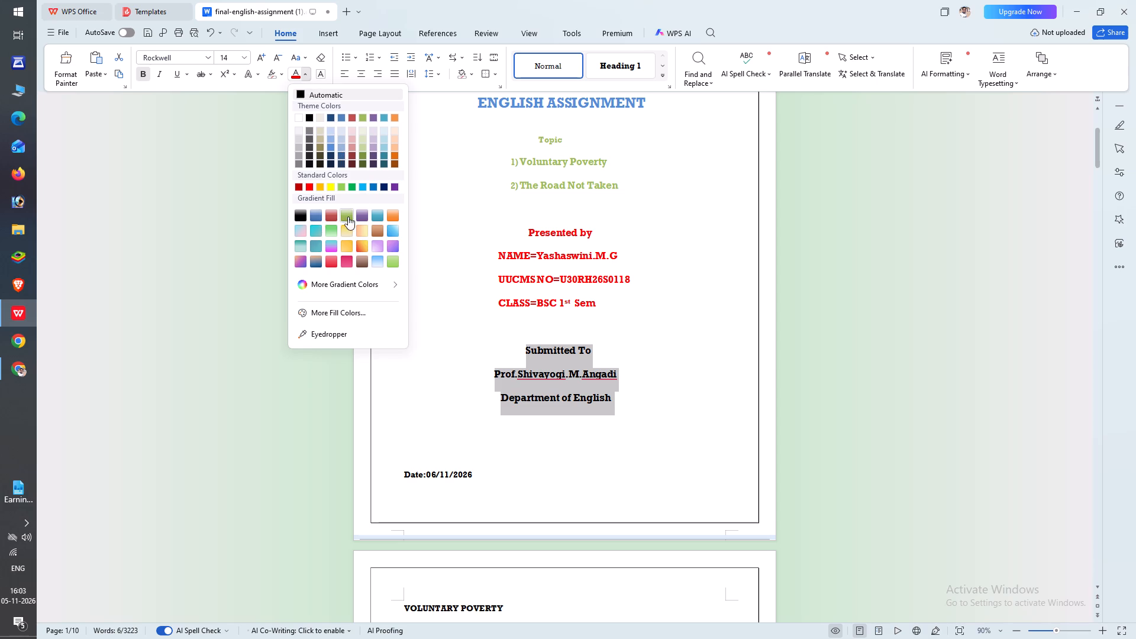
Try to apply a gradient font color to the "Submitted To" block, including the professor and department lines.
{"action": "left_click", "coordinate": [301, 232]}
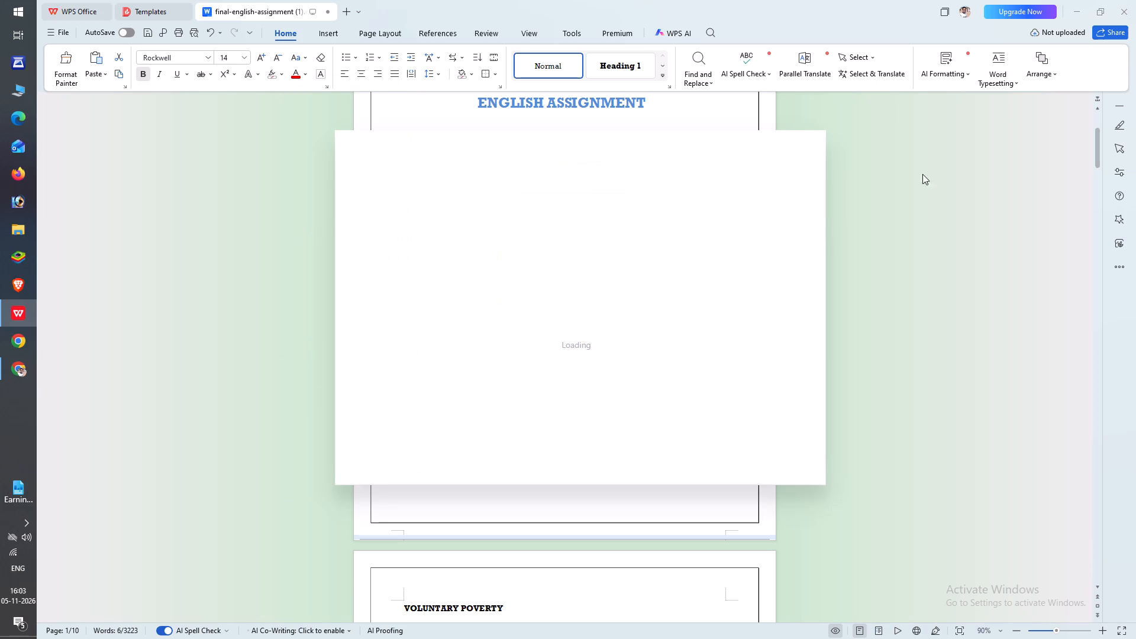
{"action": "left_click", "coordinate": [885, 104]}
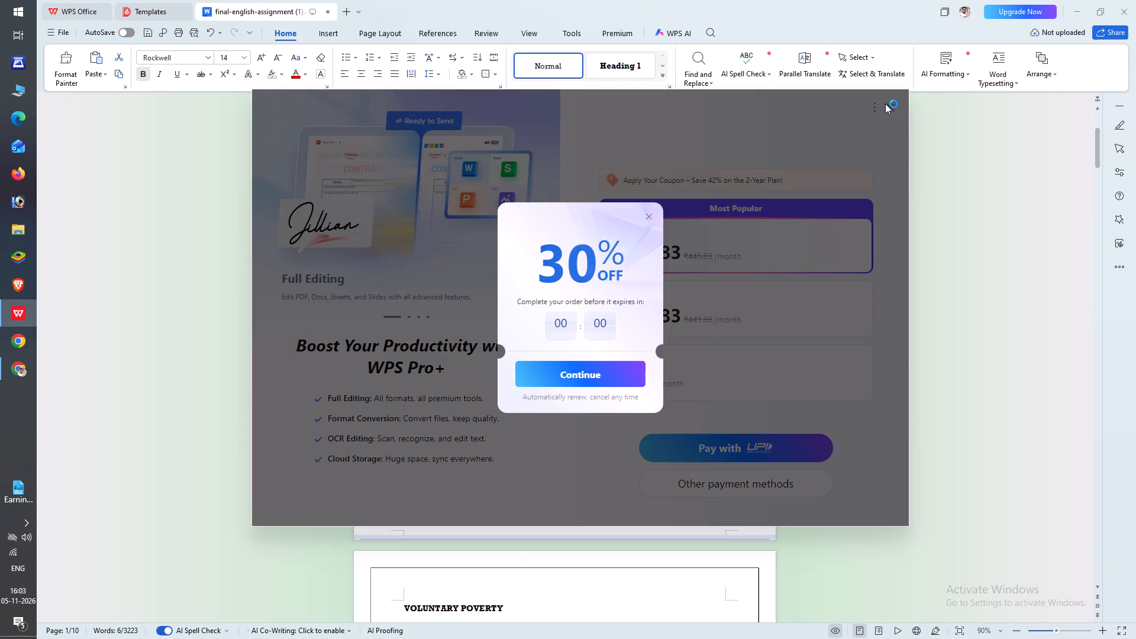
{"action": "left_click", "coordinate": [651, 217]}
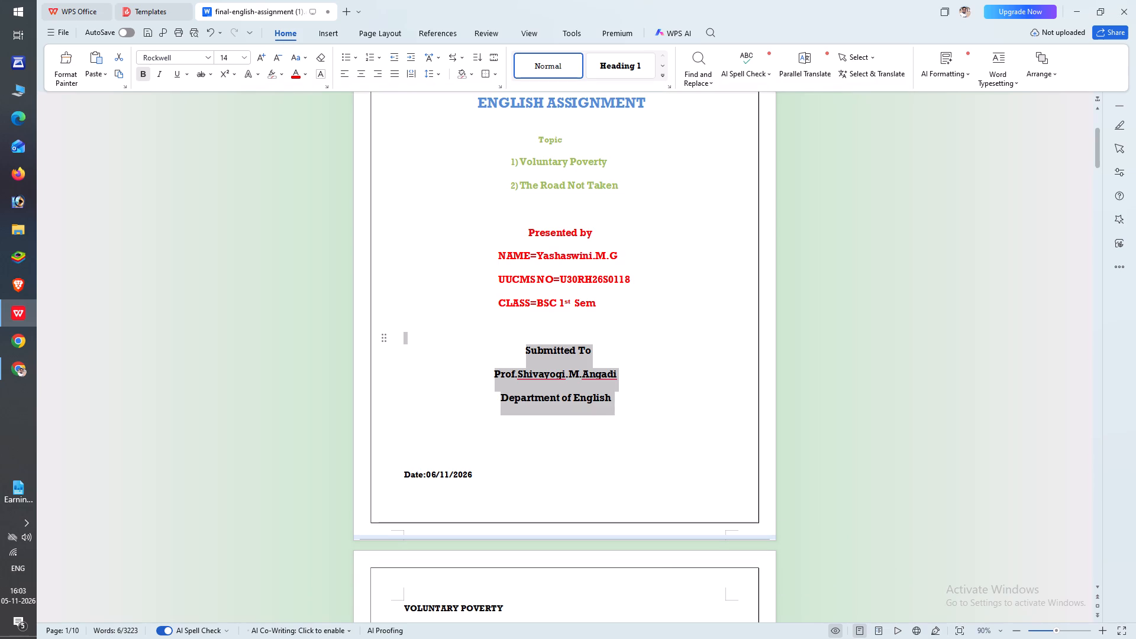
Color the "Submitted To" block, including the professor and department lines, purple from the theme colors.
{"action": "left_click", "coordinate": [306, 75]}
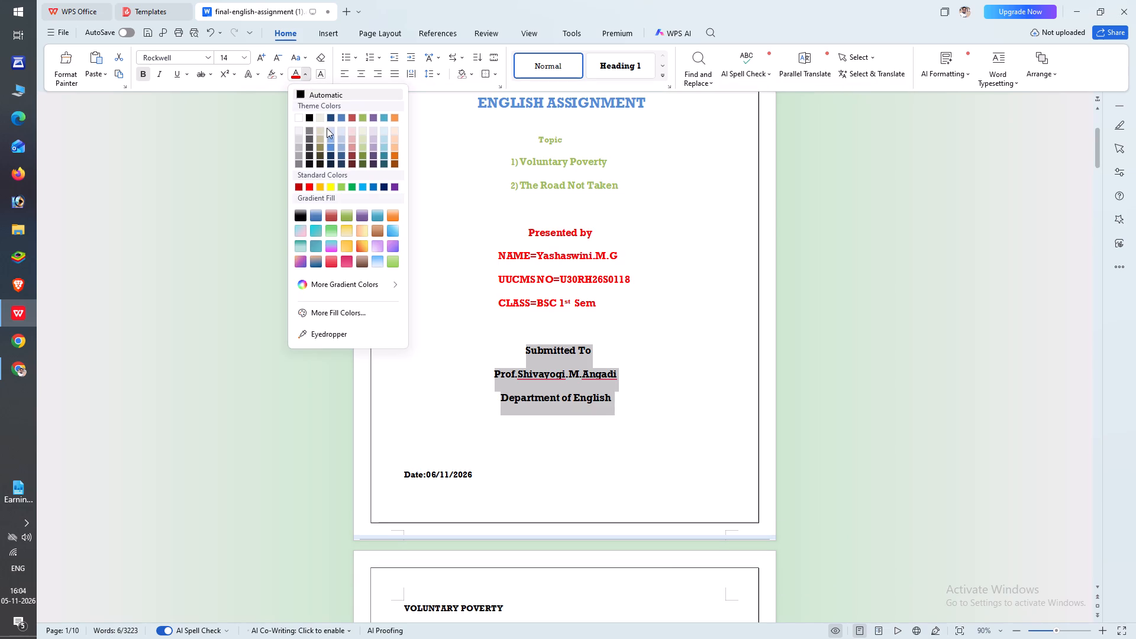
{"action": "left_click", "coordinate": [371, 120]}
{"action": "left_click", "coordinate": [650, 318]}
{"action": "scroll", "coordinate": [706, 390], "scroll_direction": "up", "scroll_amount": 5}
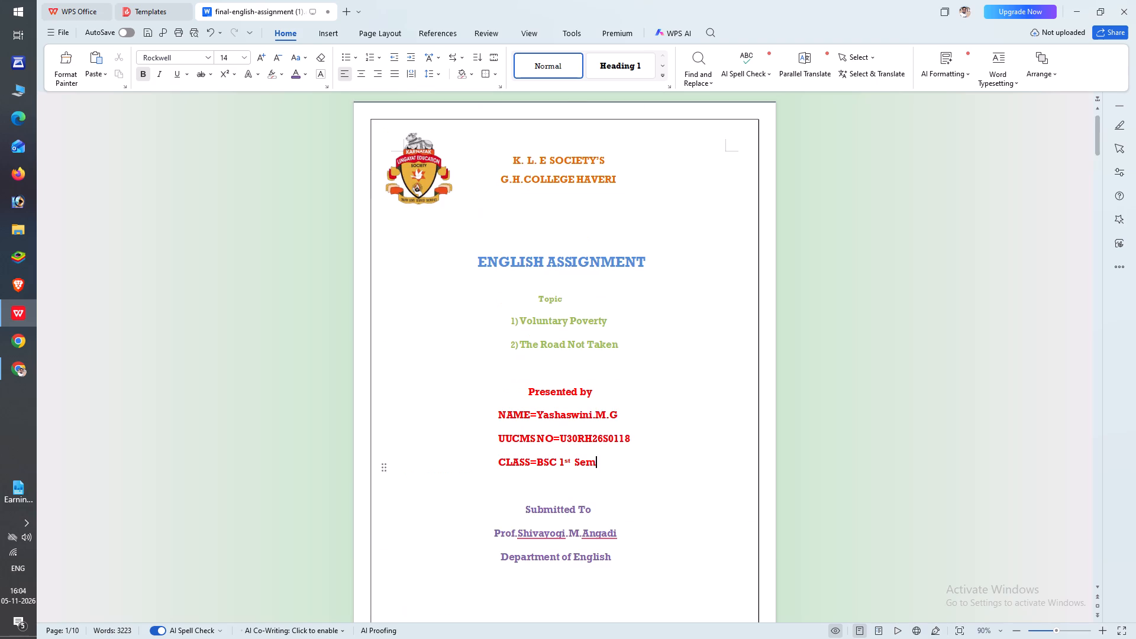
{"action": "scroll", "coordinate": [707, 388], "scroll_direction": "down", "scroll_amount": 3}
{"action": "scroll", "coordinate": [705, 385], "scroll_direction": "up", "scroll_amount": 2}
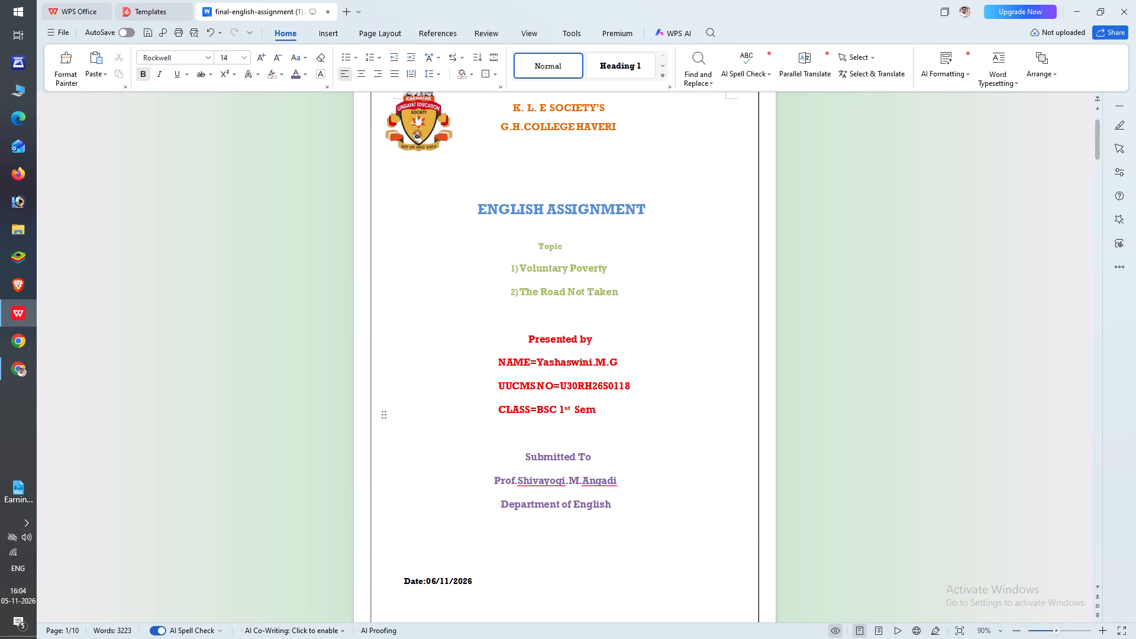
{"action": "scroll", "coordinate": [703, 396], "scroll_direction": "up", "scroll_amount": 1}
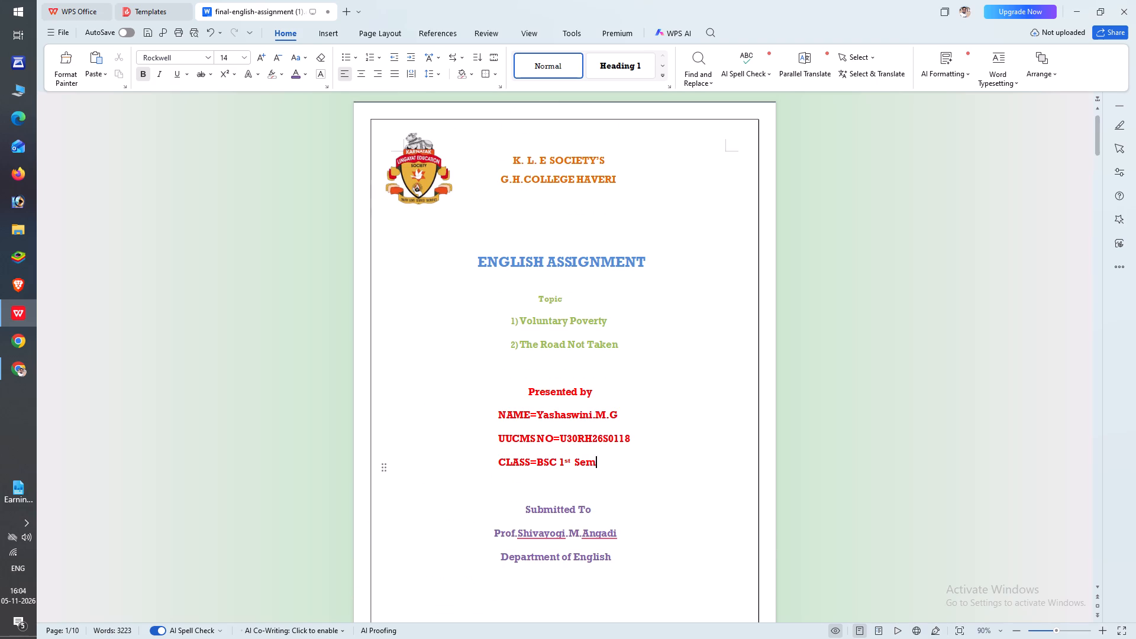
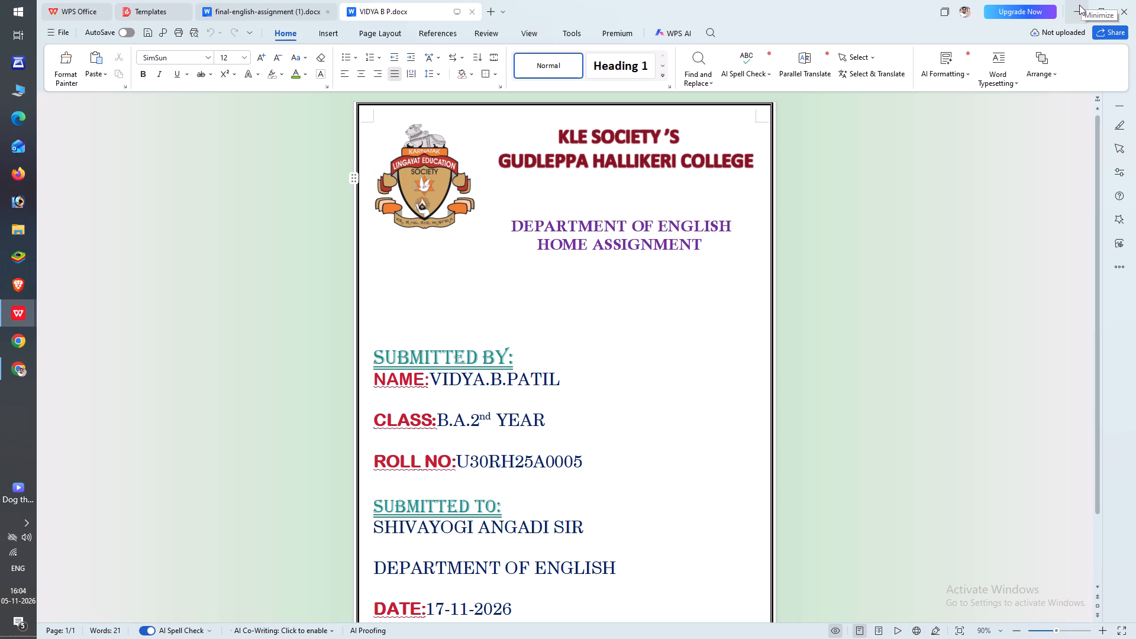
Close the whole word processor window together with its open assignment documents.
{"action": "left_click", "coordinate": [1130, 18]}
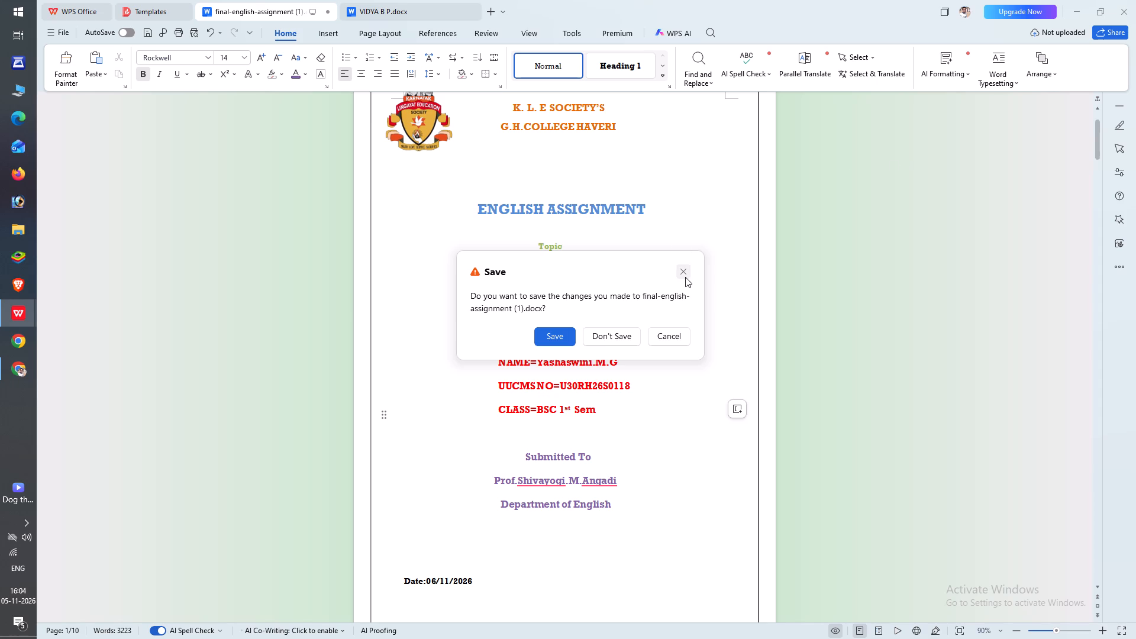
Dismiss the save prompt, keeping the document open, and review the recolored cover page and the start of the second page.
{"action": "left_click", "coordinate": [685, 275]}
{"action": "scroll", "coordinate": [699, 267], "scroll_direction": "up", "scroll_amount": 3}
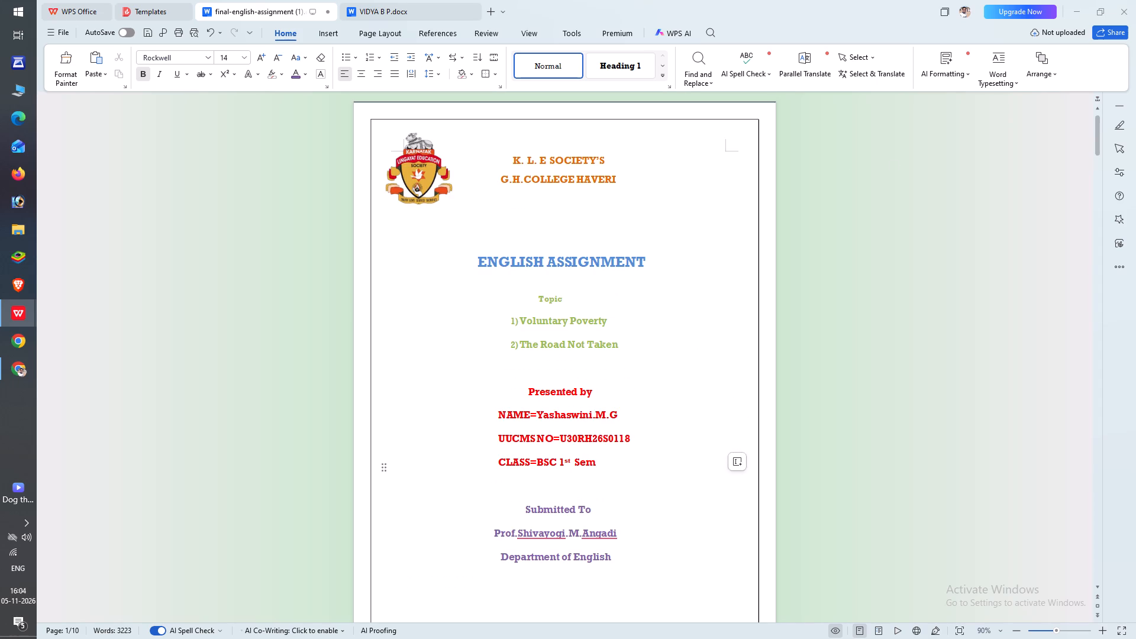
{"action": "scroll", "coordinate": [701, 266], "scroll_direction": "down", "scroll_amount": 3}
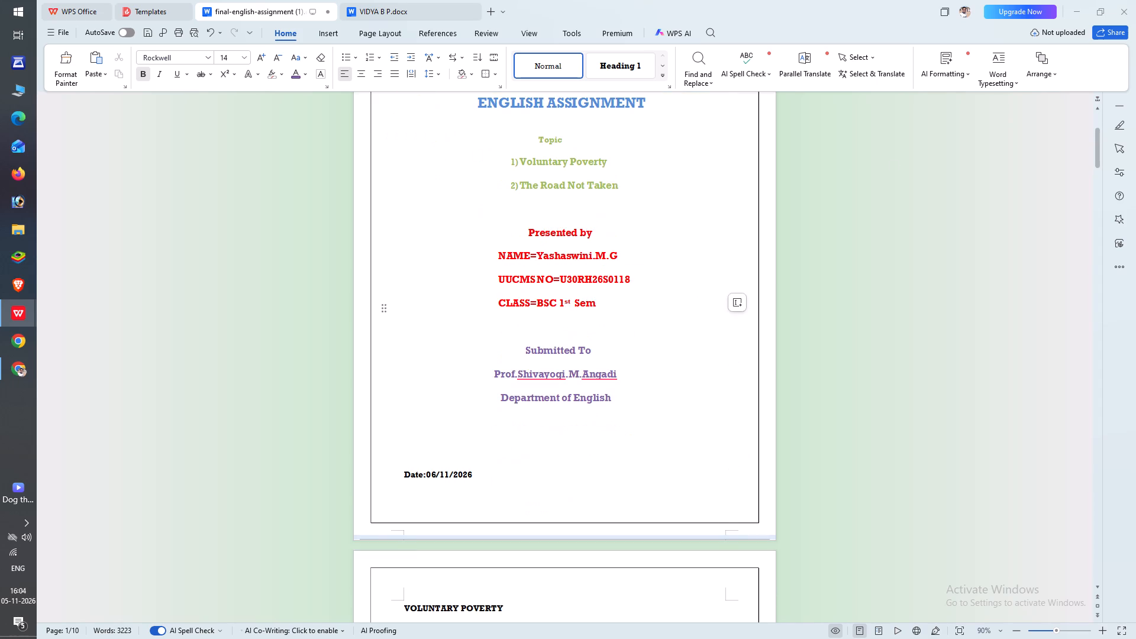
{"action": "scroll", "coordinate": [702, 266], "scroll_direction": "up", "scroll_amount": 1}
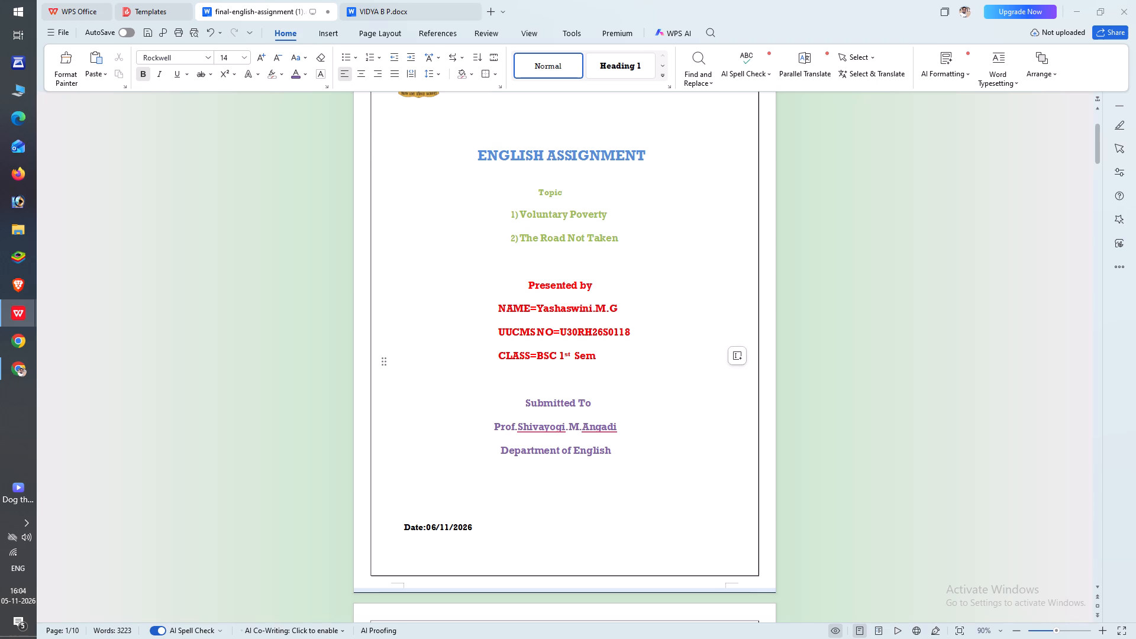
{"action": "scroll", "coordinate": [715, 285], "scroll_direction": "up", "scroll_amount": 2}
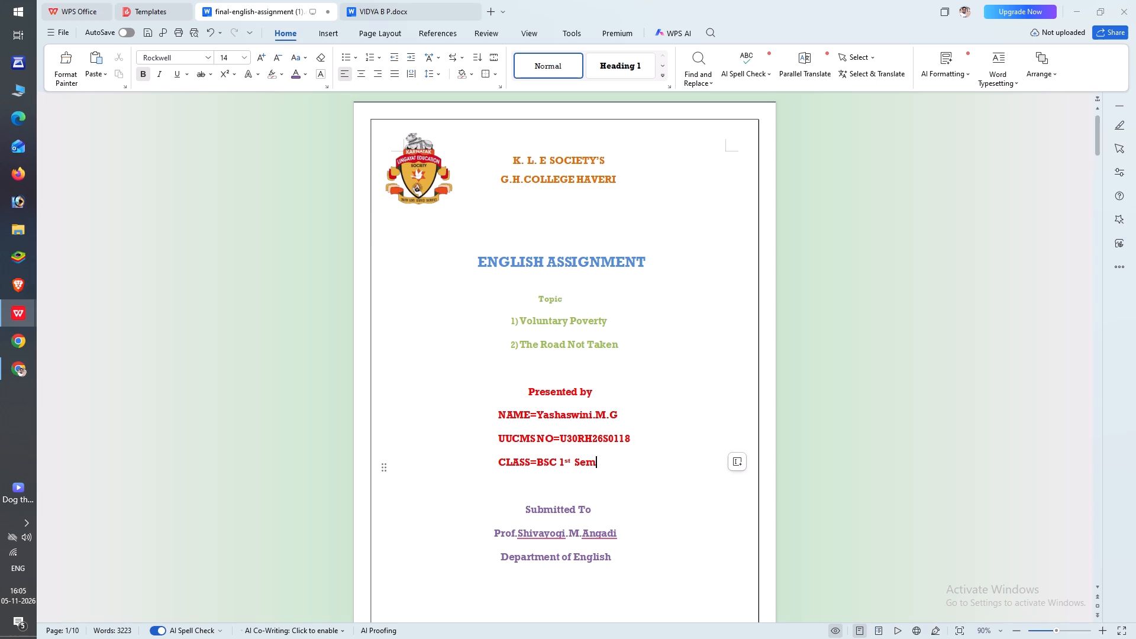
{"action": "scroll", "coordinate": [486, 163], "scroll_direction": "down", "scroll_amount": 3}
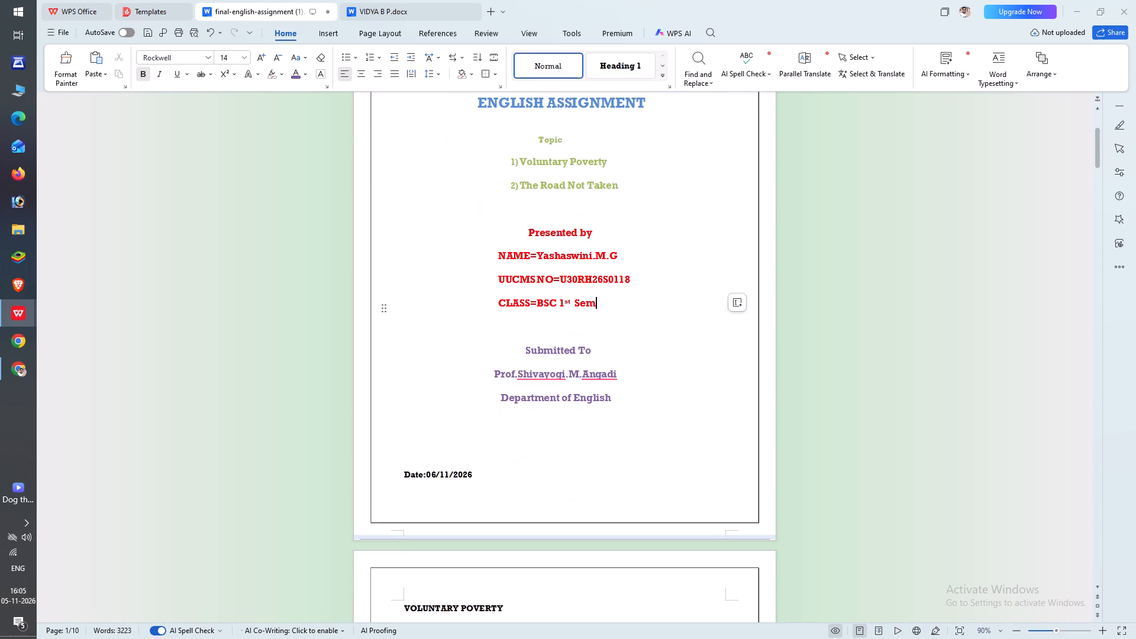
{"action": "scroll", "coordinate": [485, 170], "scroll_direction": "down", "scroll_amount": 9}
{"action": "scroll", "coordinate": [485, 183], "scroll_direction": "up", "scroll_amount": 4}
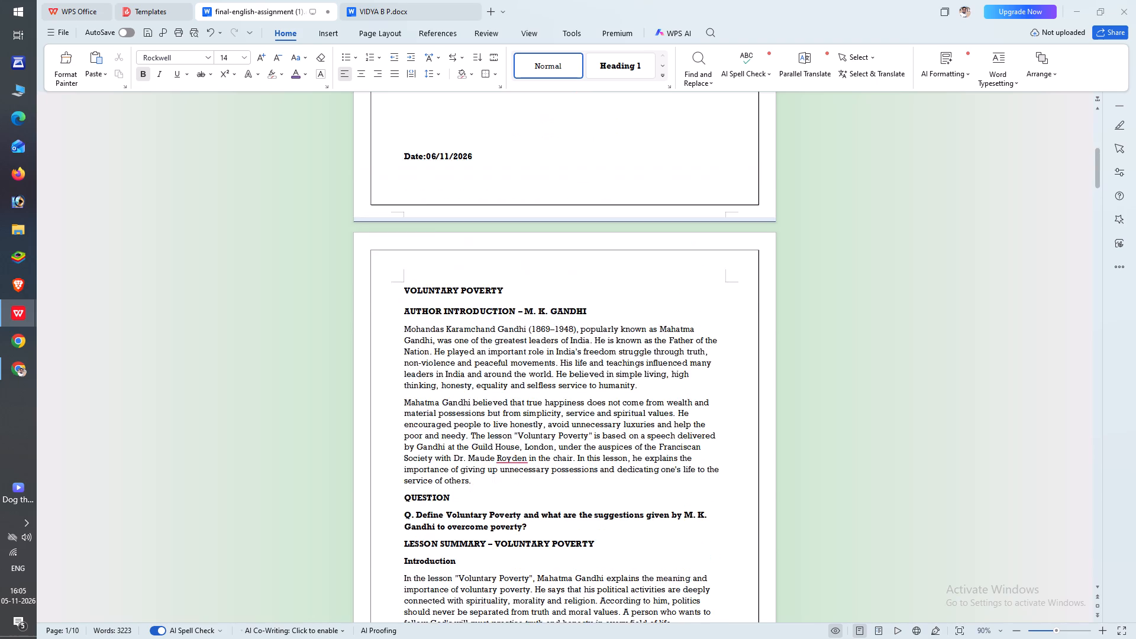
{"action": "scroll", "coordinate": [478, 135], "scroll_direction": "up", "scroll_amount": 13}
{"action": "scroll", "coordinate": [480, 177], "scroll_direction": "down", "scroll_amount": 1}
{"action": "scroll", "coordinate": [480, 177], "scroll_direction": "up", "scroll_amount": 4}
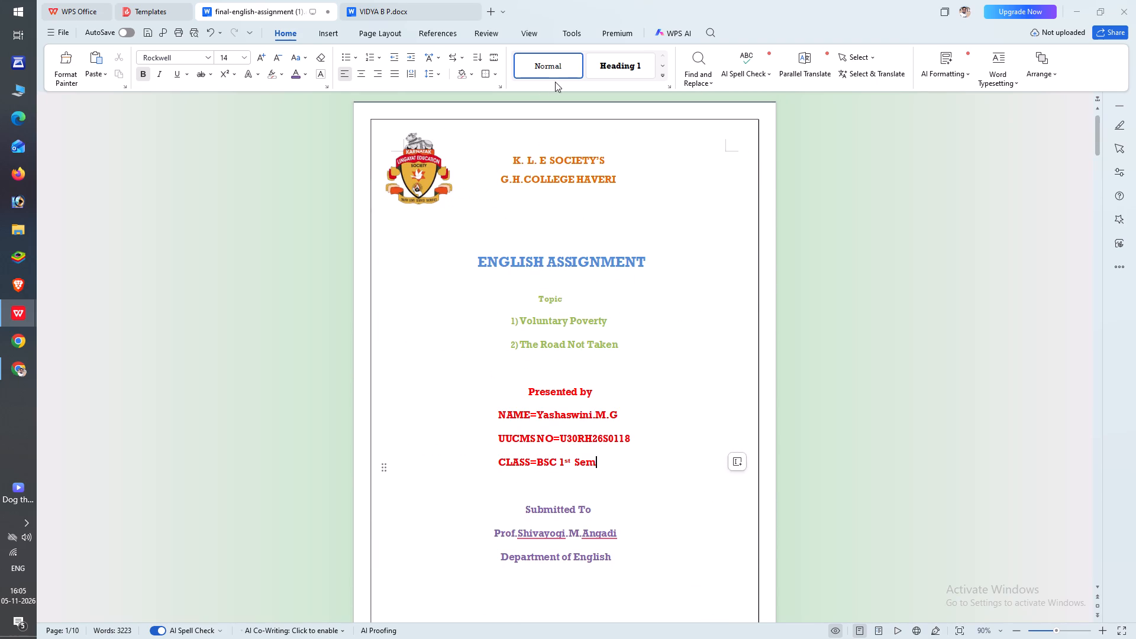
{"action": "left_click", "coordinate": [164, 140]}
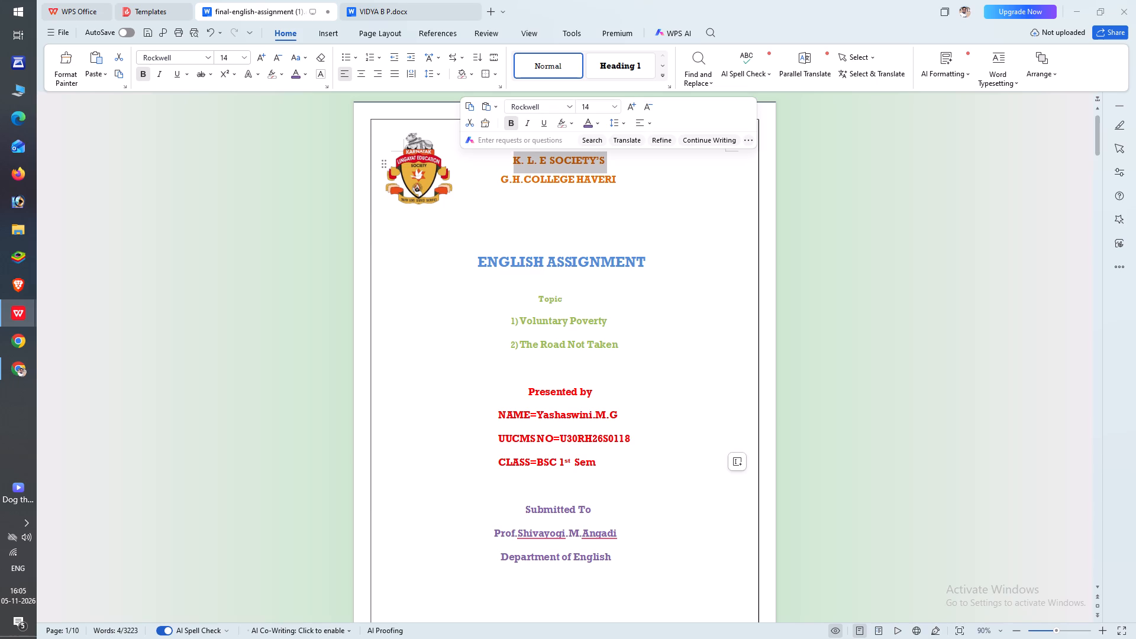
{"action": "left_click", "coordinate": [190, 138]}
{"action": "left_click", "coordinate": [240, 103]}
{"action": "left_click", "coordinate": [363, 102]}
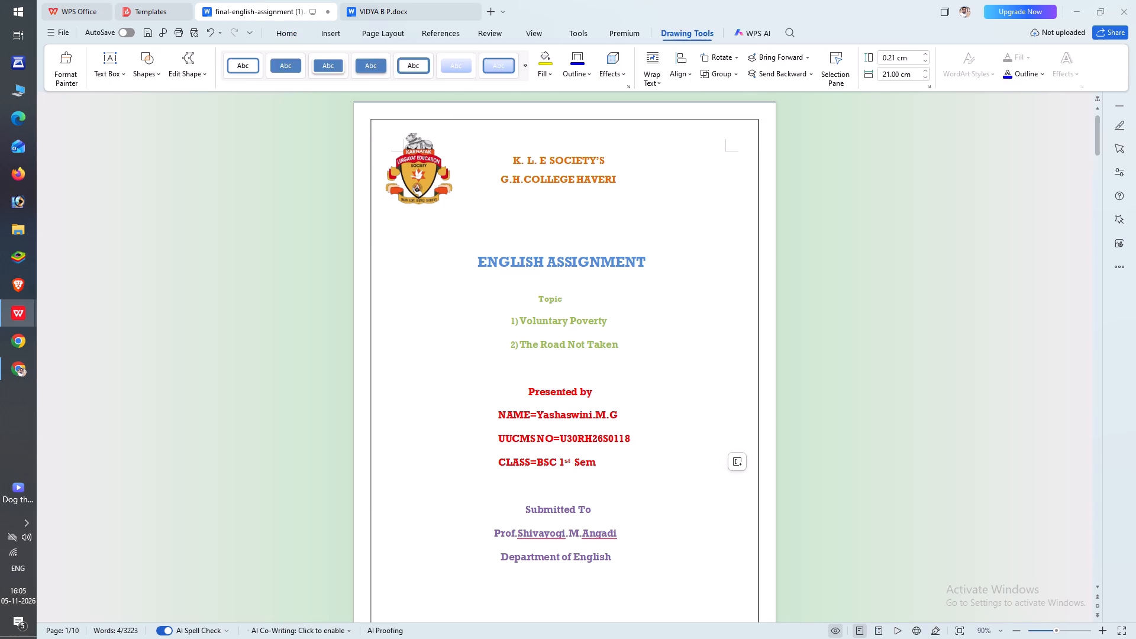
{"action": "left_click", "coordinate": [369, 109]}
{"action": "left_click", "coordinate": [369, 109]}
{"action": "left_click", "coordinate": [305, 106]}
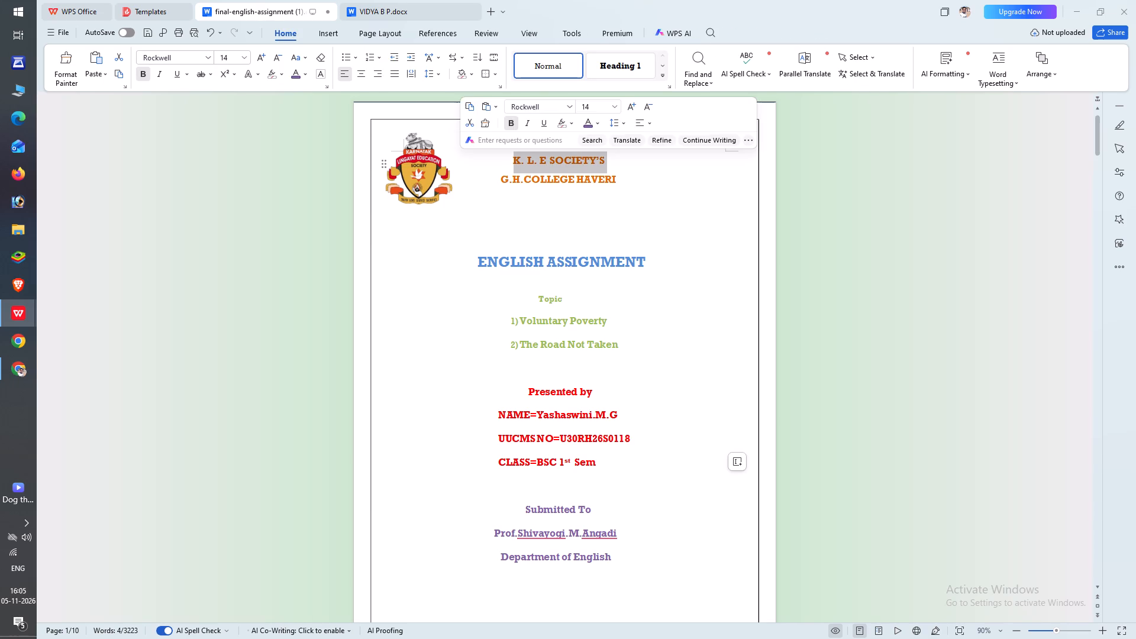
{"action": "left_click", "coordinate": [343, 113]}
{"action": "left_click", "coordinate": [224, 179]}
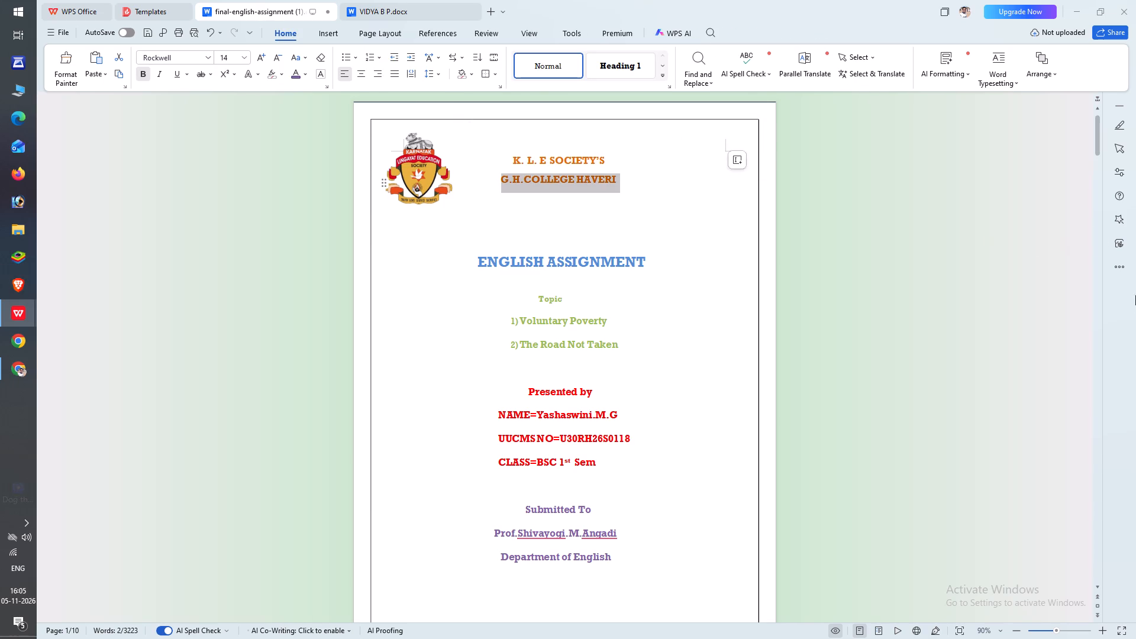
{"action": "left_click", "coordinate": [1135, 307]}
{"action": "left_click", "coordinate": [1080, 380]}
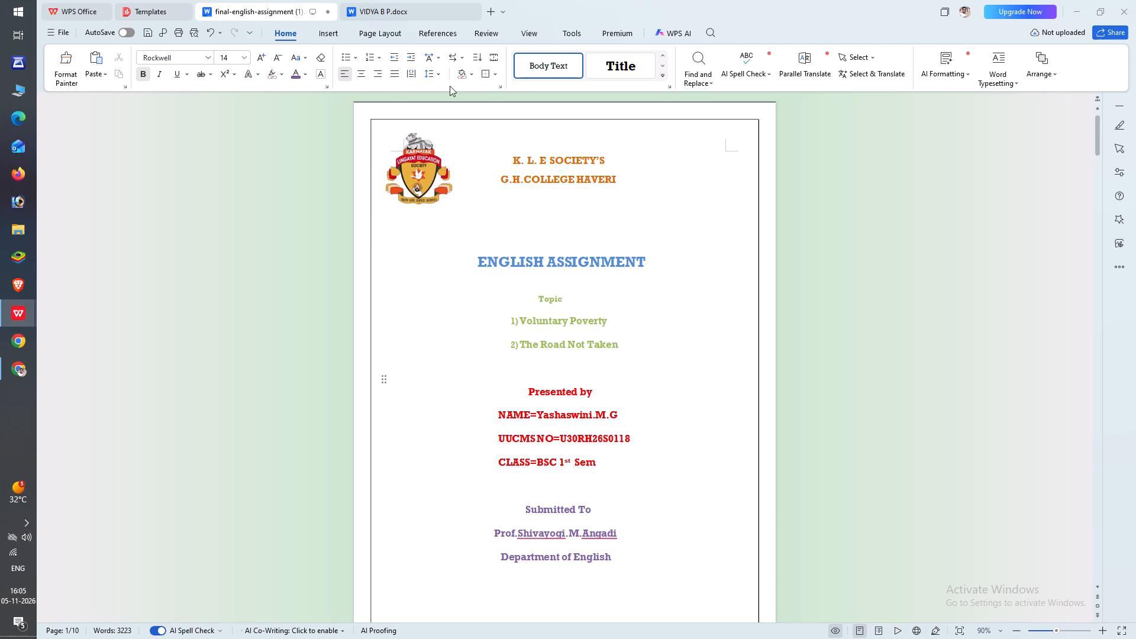
Apply a box page border in a 3 pt thick multi-line style with automatic color to the whole document.
{"action": "left_click", "coordinate": [328, 33]}
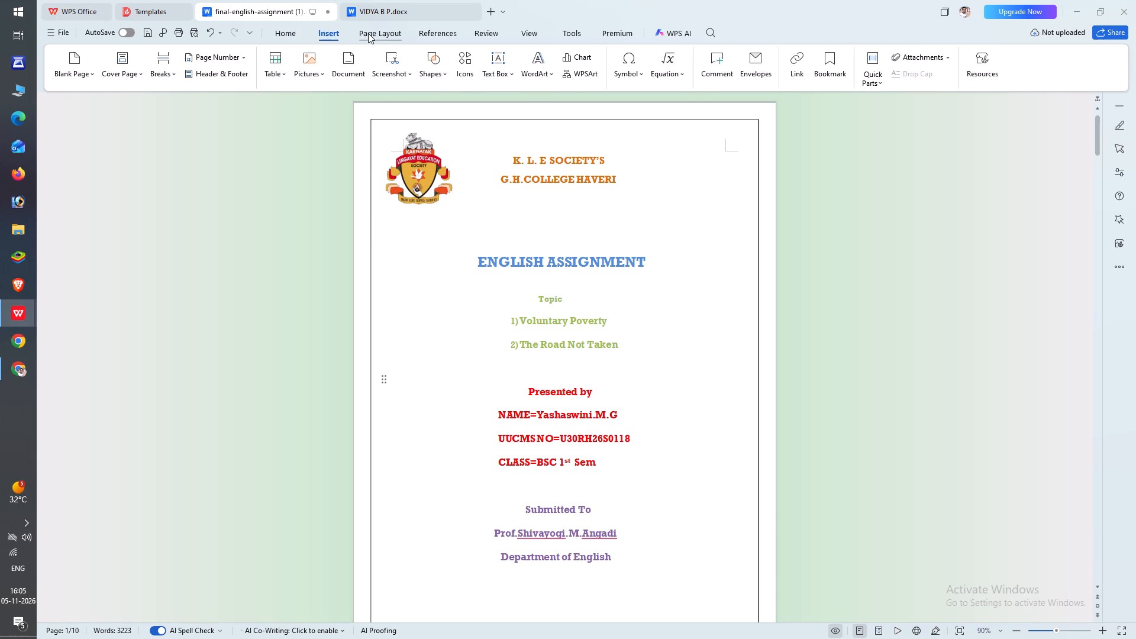
{"action": "left_click", "coordinate": [370, 33]}
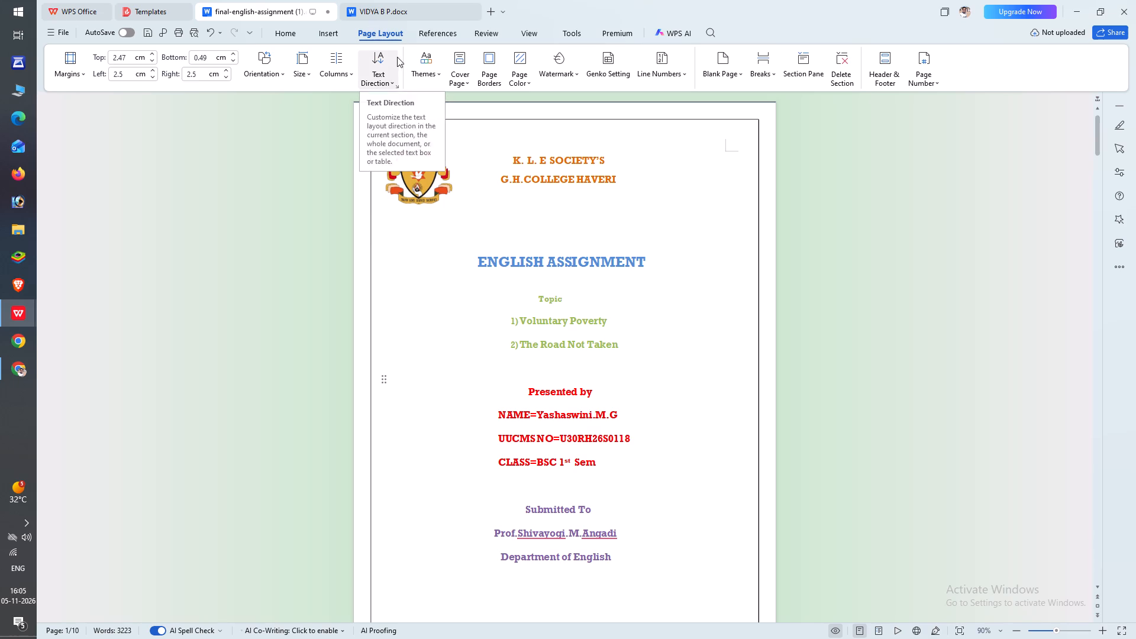
{"action": "left_click", "coordinate": [491, 70]}
{"action": "left_click", "coordinate": [490, 60]}
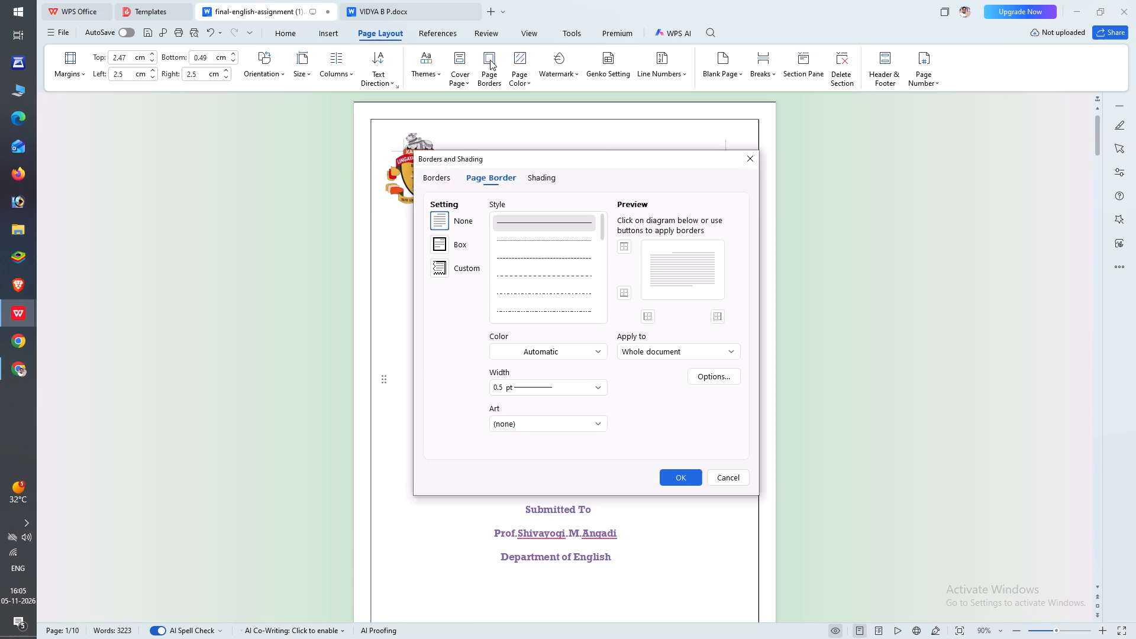
{"action": "scroll", "coordinate": [509, 282], "scroll_direction": "down", "scroll_amount": 6}
{"action": "scroll", "coordinate": [520, 271], "scroll_direction": "up", "scroll_amount": 1}
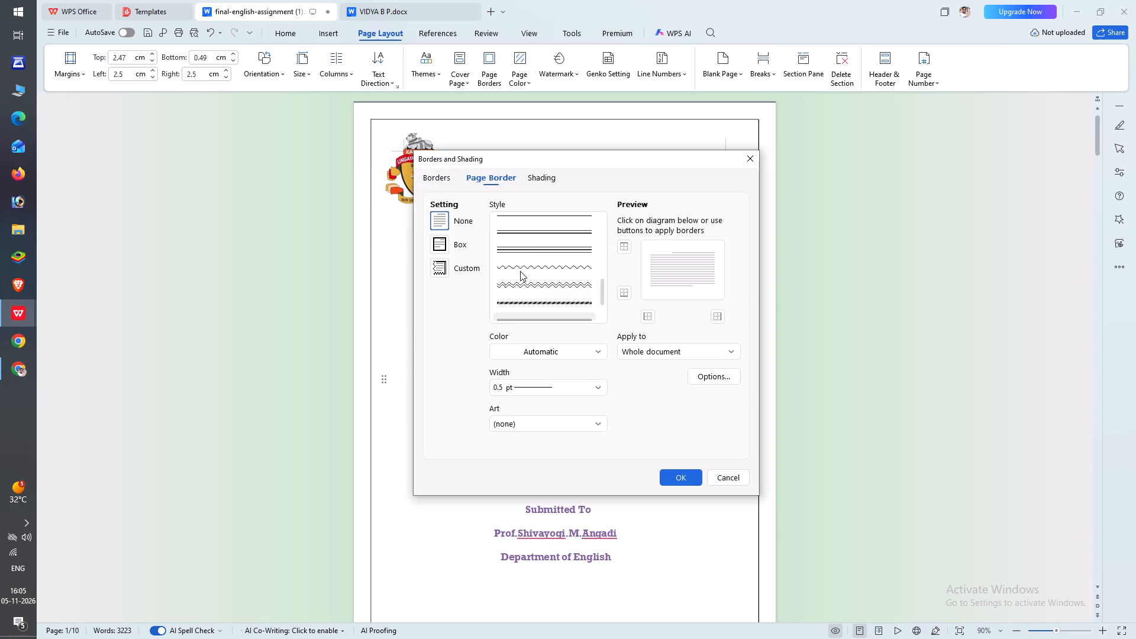
{"action": "scroll", "coordinate": [531, 251], "scroll_direction": "down", "scroll_amount": 1}
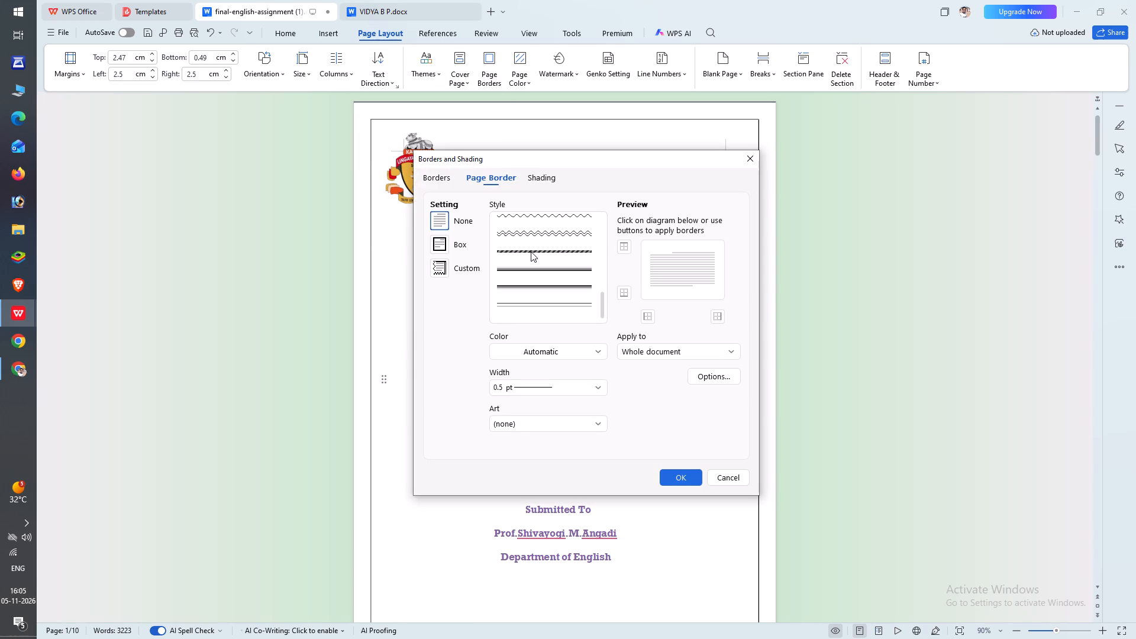
{"action": "scroll", "coordinate": [531, 251], "scroll_direction": "down", "scroll_amount": 4}
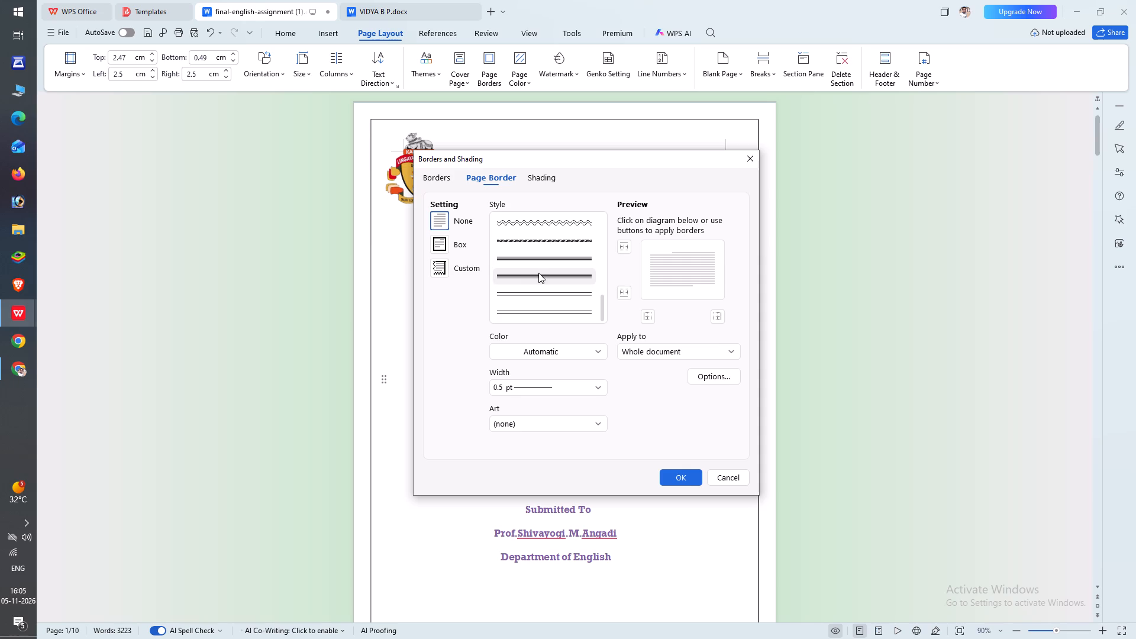
{"action": "scroll", "coordinate": [538, 273], "scroll_direction": "up", "scroll_amount": 2}
{"action": "left_click", "coordinate": [527, 219]}
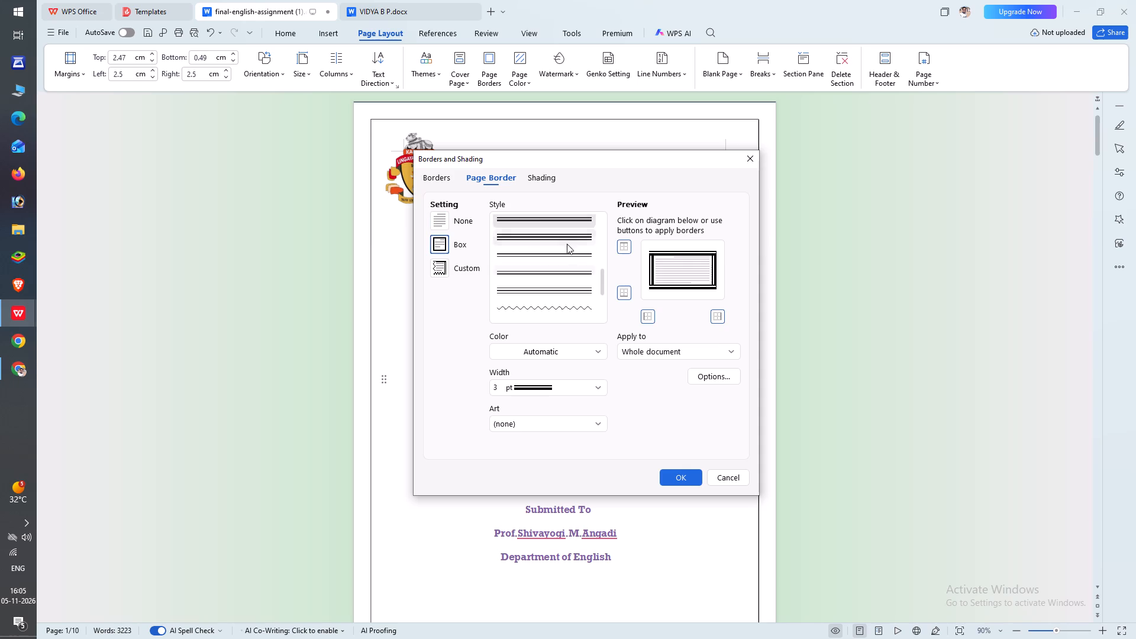
{"action": "left_click", "coordinate": [680, 472]}
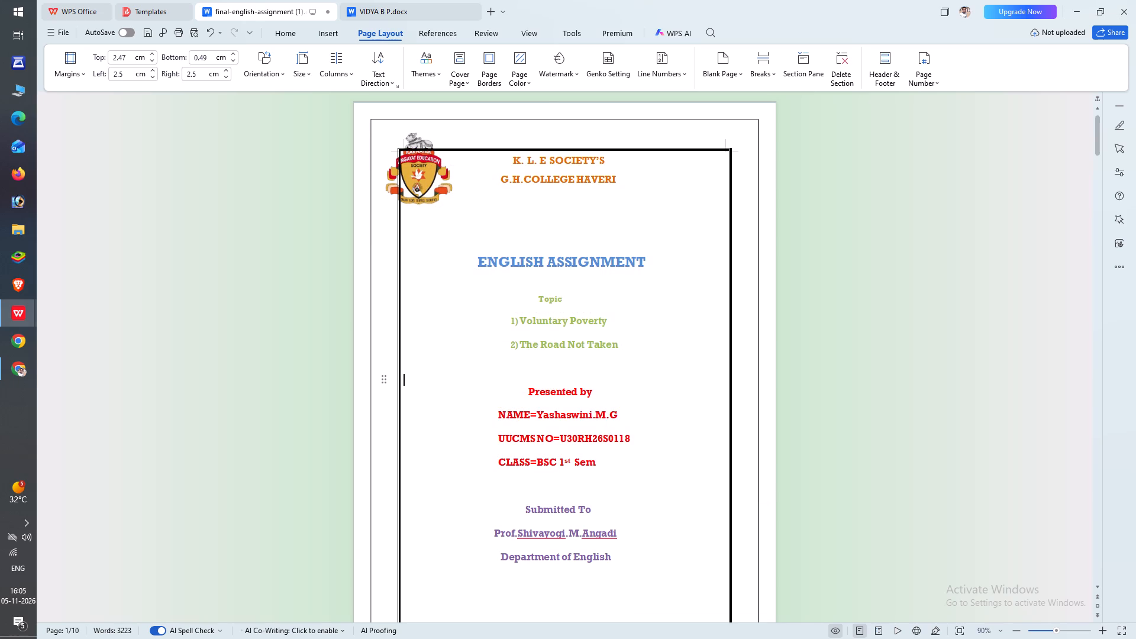
{"action": "scroll", "coordinate": [625, 406], "scroll_direction": "down", "scroll_amount": 4}
{"action": "scroll", "coordinate": [625, 405], "scroll_direction": "up", "scroll_amount": 5}
Set the top page margin to 1.5 cm and check how the border fits the cover page.
{"action": "left_click_drag", "start_coordinate": [127, 55], "coordinate": [80, 54]}
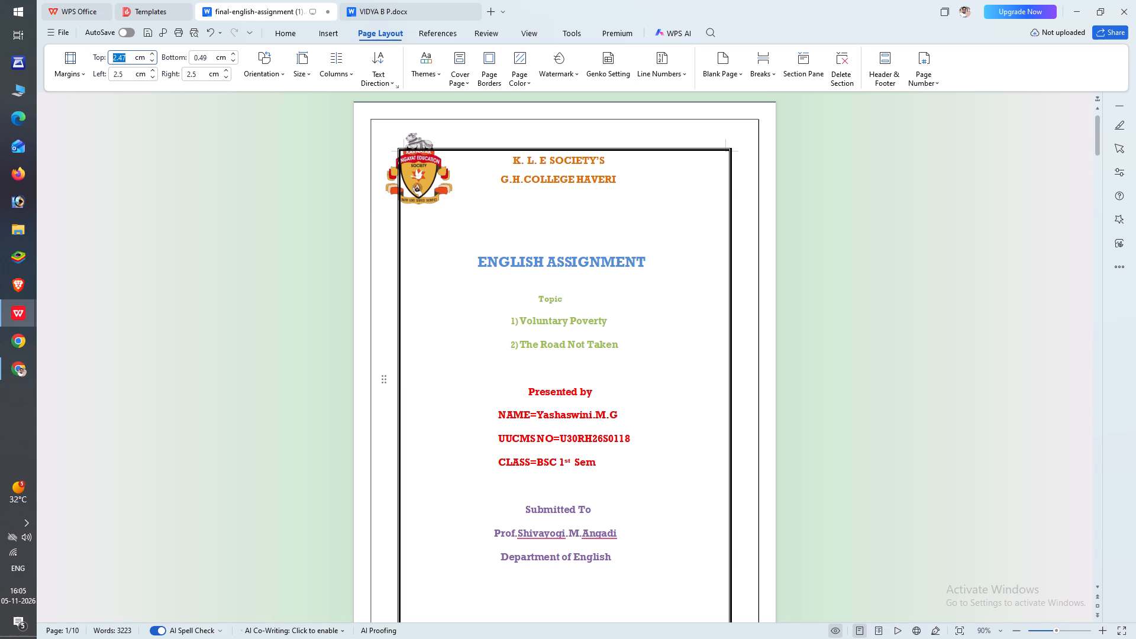
{"action": "left_click_drag", "start_coordinate": [80, 54], "coordinate": [79, 54]}
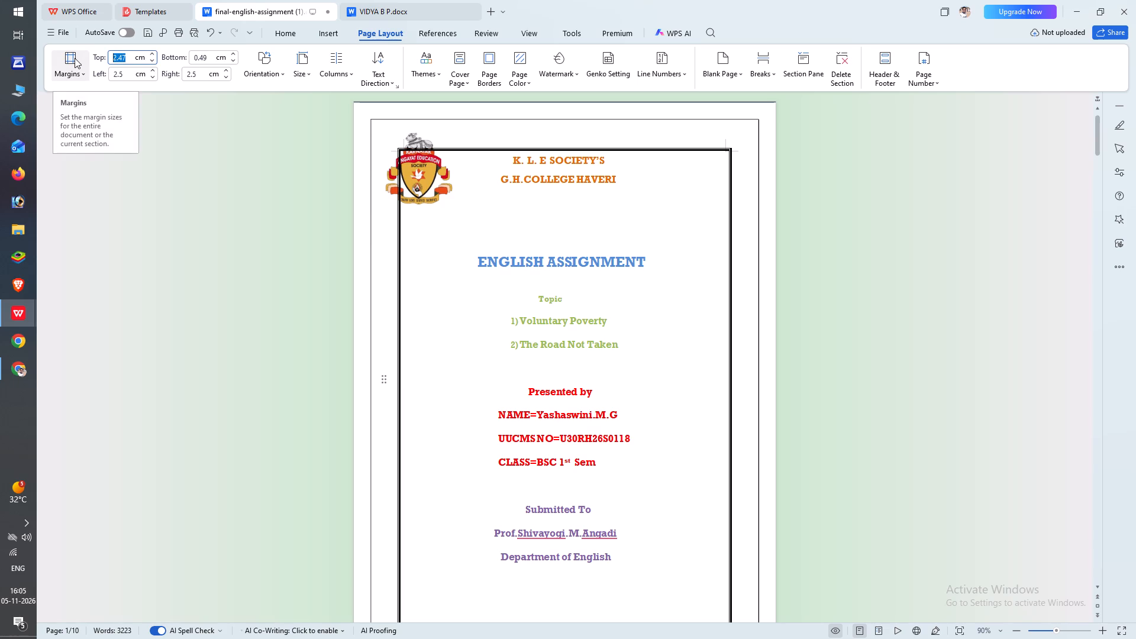
{"action": "key", "text": "1"}
{"action": "key", "text": "period"}
{"action": "key", "text": "5"}
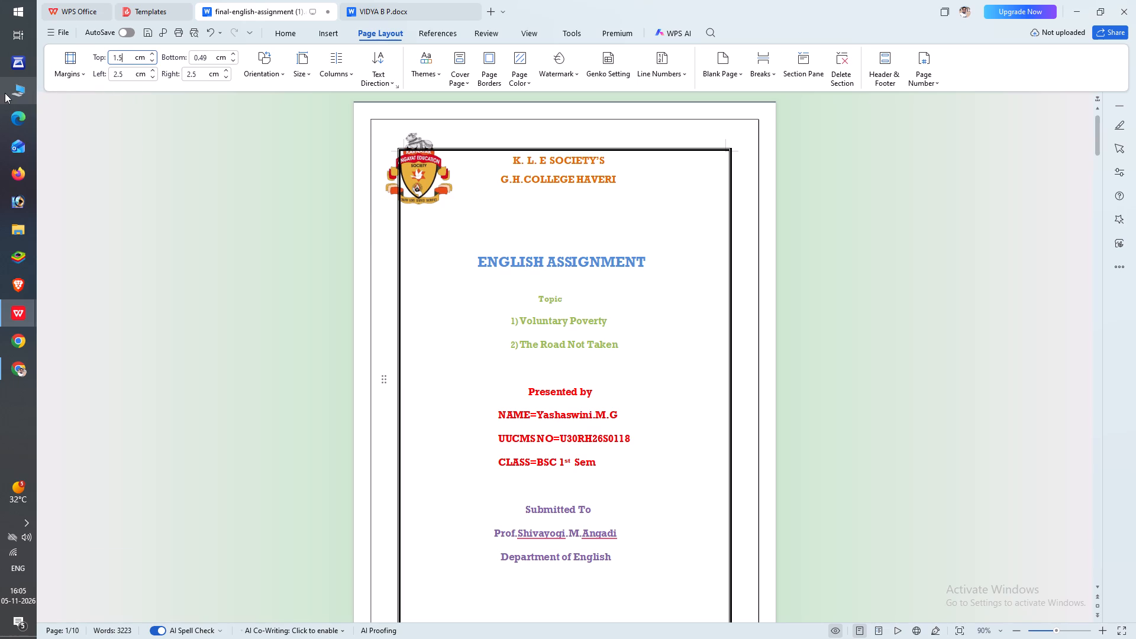
{"action": "left_click", "coordinate": [188, 196]}
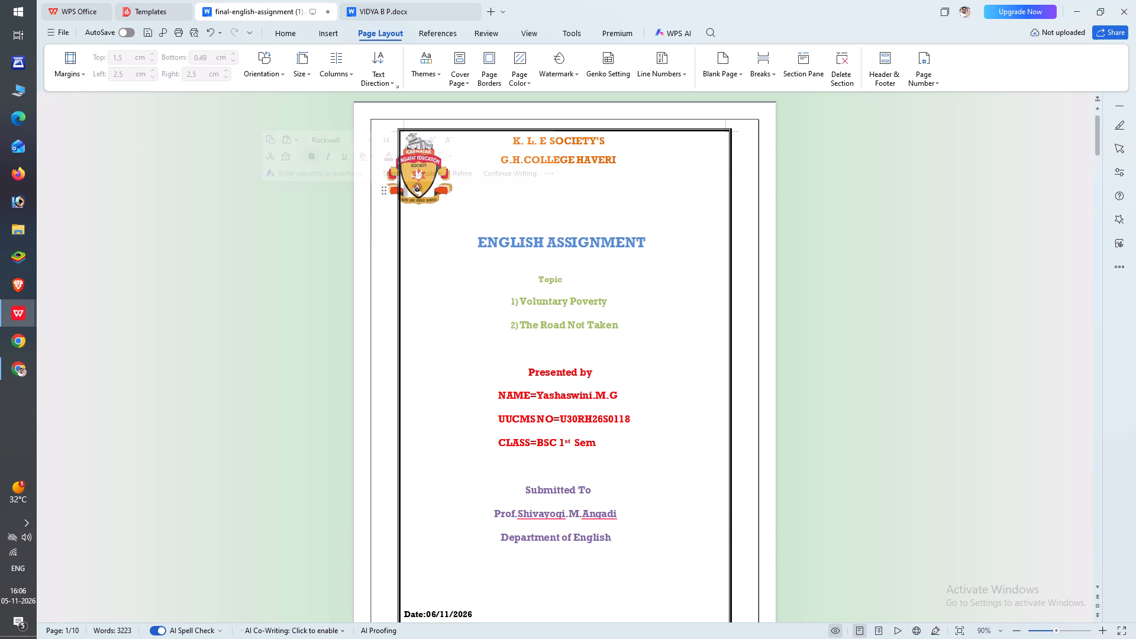
{"action": "scroll", "coordinate": [135, 73], "scroll_direction": "down", "scroll_amount": 5}
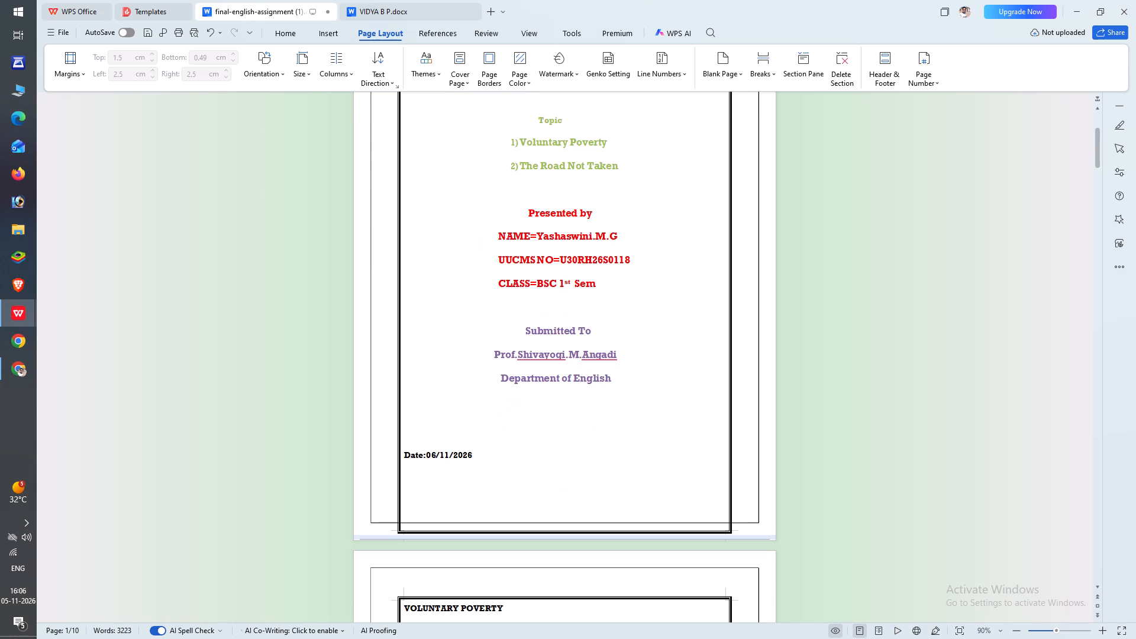
{"action": "scroll", "coordinate": [310, 214], "scroll_direction": "up", "scroll_amount": 3}
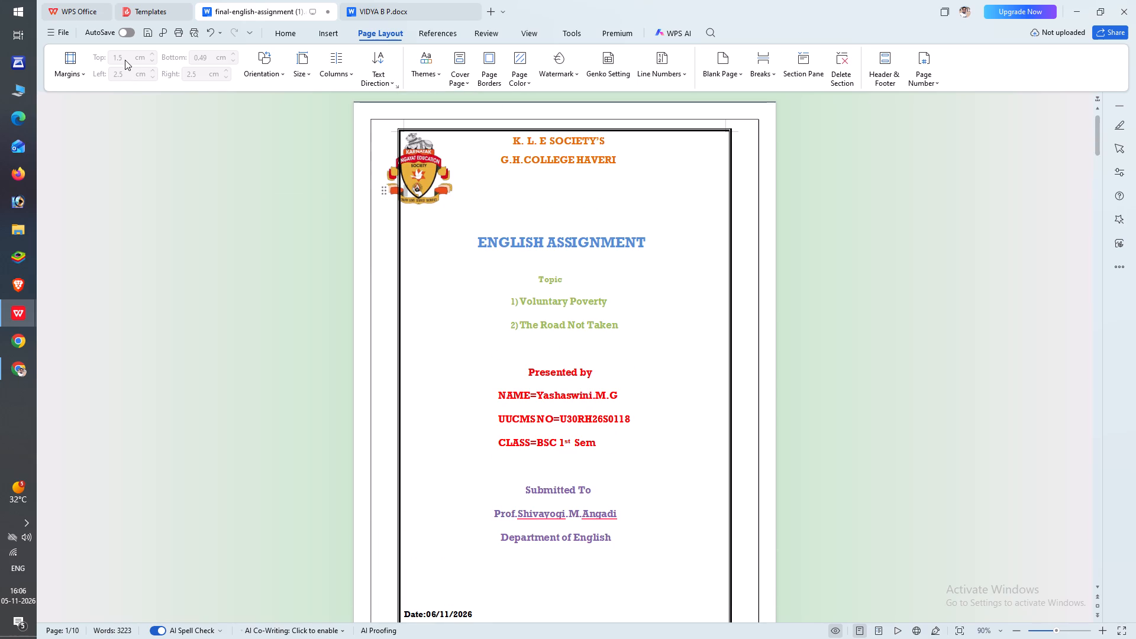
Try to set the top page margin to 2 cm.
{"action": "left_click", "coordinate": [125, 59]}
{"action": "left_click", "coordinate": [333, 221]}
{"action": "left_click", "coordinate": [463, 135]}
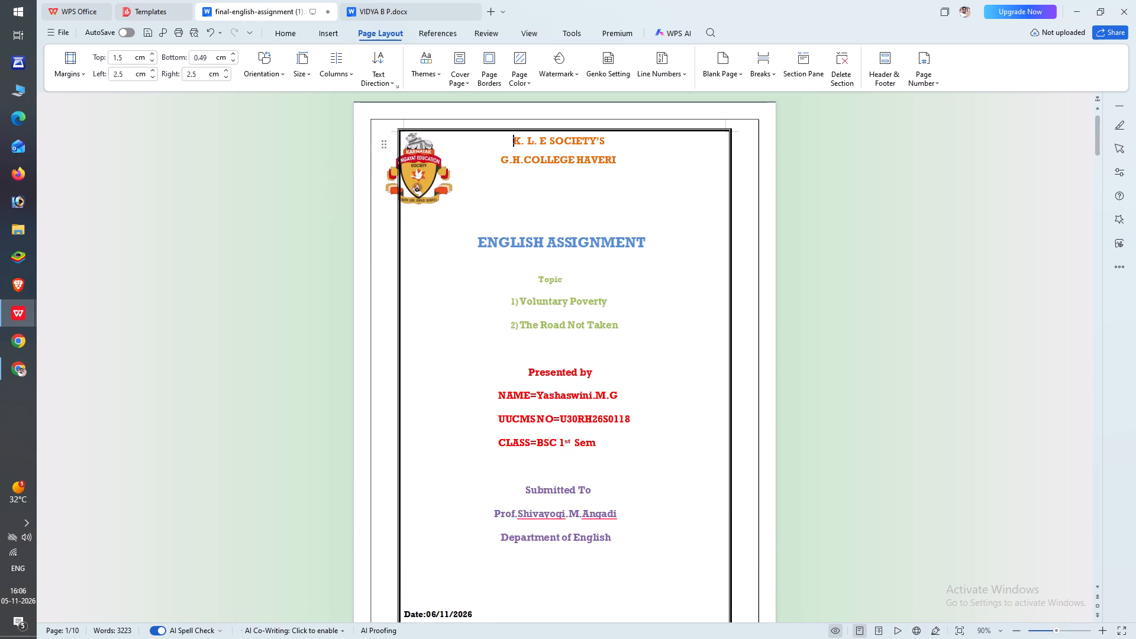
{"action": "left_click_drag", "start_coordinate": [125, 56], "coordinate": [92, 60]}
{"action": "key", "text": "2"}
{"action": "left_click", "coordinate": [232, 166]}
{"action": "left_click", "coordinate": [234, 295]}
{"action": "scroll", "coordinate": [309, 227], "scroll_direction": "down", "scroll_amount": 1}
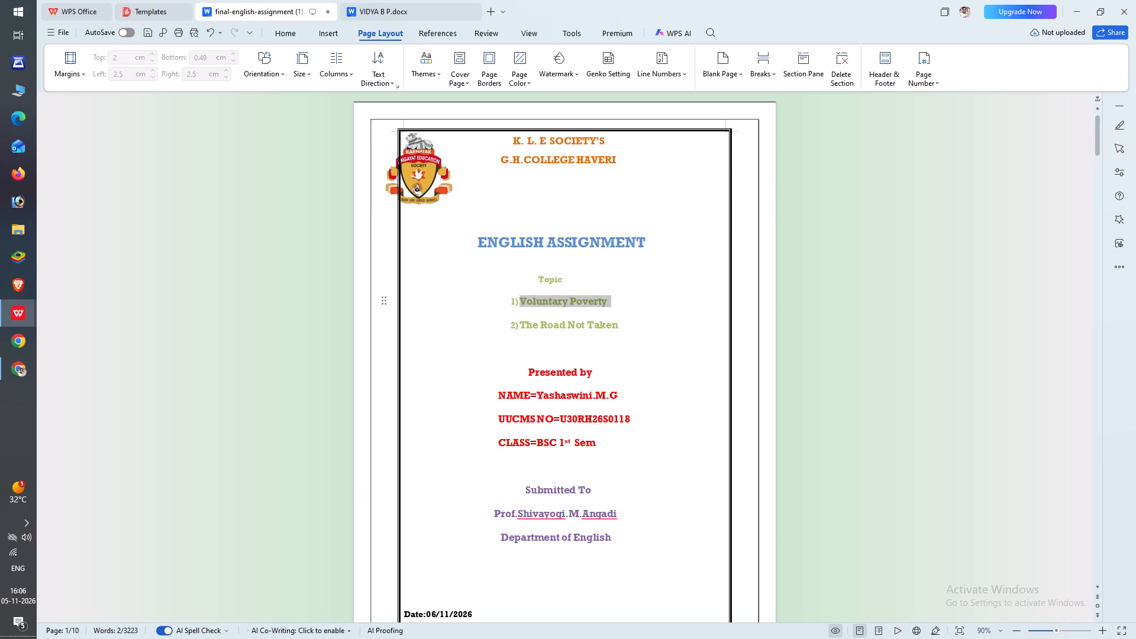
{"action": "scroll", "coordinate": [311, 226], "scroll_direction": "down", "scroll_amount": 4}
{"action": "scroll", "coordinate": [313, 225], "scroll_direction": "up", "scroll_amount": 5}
Set the bottom and right page margins to 2 cm.
{"action": "left_click", "coordinate": [188, 59]}
{"action": "left_click", "coordinate": [505, 248]}
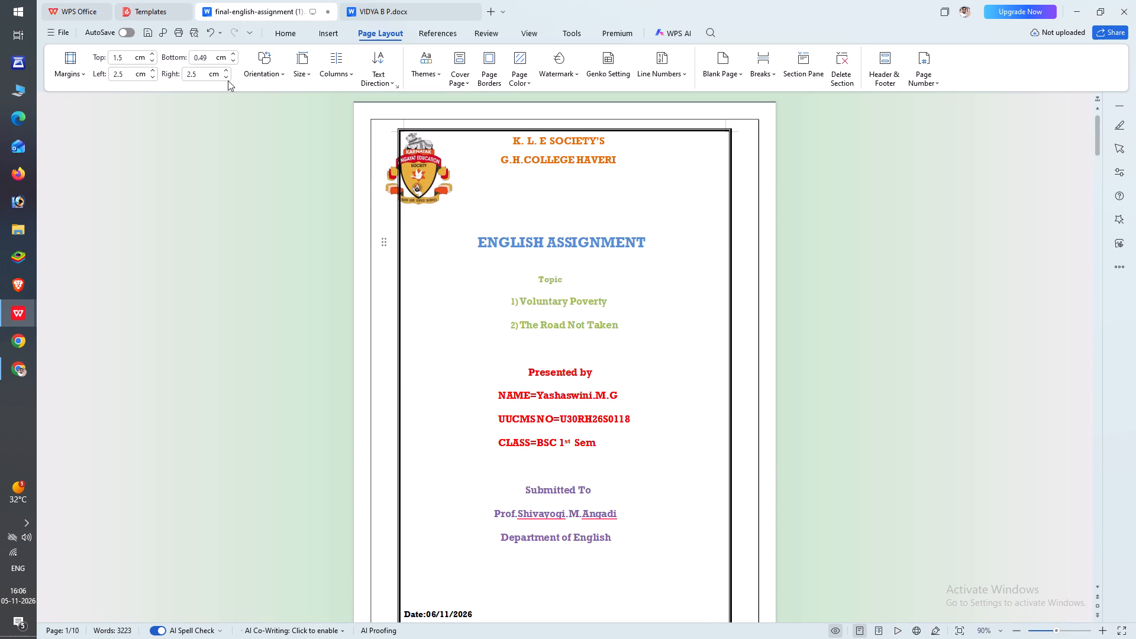
{"action": "left_click_drag", "start_coordinate": [209, 56], "coordinate": [167, 57]}
{"action": "key", "text": "2"}
{"action": "left_click_drag", "start_coordinate": [199, 72], "coordinate": [153, 72]}
{"action": "key", "text": "2"}
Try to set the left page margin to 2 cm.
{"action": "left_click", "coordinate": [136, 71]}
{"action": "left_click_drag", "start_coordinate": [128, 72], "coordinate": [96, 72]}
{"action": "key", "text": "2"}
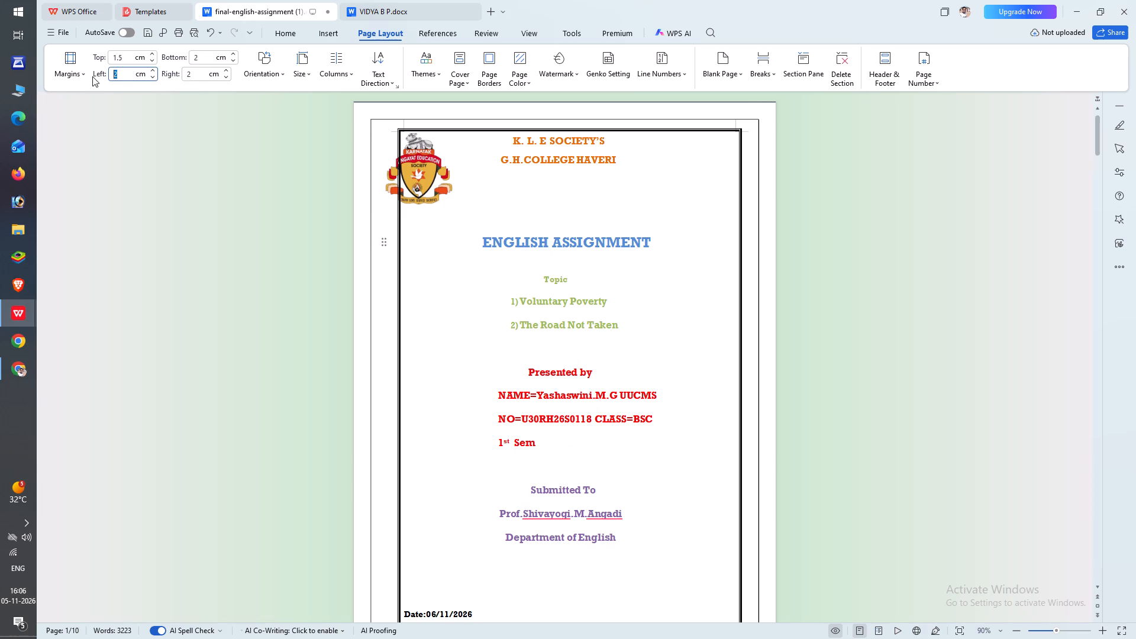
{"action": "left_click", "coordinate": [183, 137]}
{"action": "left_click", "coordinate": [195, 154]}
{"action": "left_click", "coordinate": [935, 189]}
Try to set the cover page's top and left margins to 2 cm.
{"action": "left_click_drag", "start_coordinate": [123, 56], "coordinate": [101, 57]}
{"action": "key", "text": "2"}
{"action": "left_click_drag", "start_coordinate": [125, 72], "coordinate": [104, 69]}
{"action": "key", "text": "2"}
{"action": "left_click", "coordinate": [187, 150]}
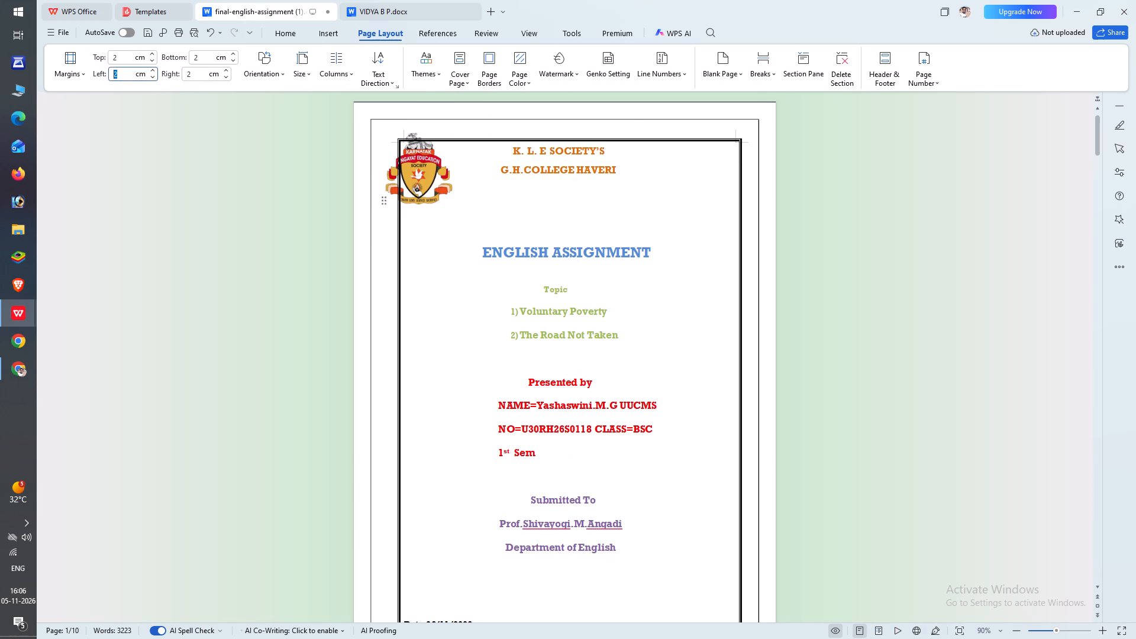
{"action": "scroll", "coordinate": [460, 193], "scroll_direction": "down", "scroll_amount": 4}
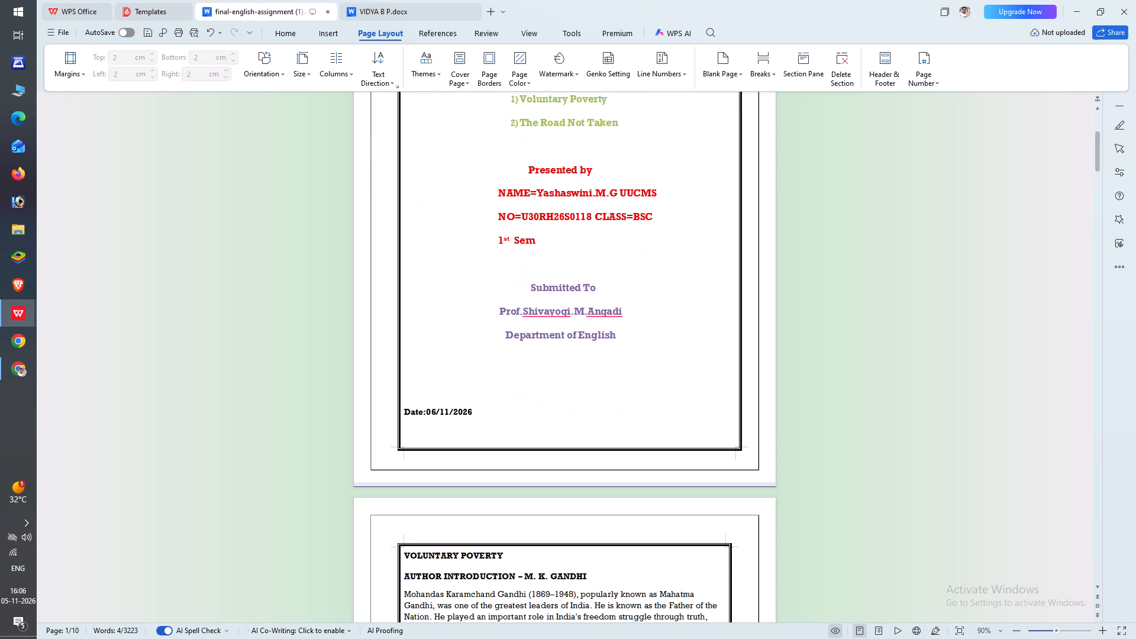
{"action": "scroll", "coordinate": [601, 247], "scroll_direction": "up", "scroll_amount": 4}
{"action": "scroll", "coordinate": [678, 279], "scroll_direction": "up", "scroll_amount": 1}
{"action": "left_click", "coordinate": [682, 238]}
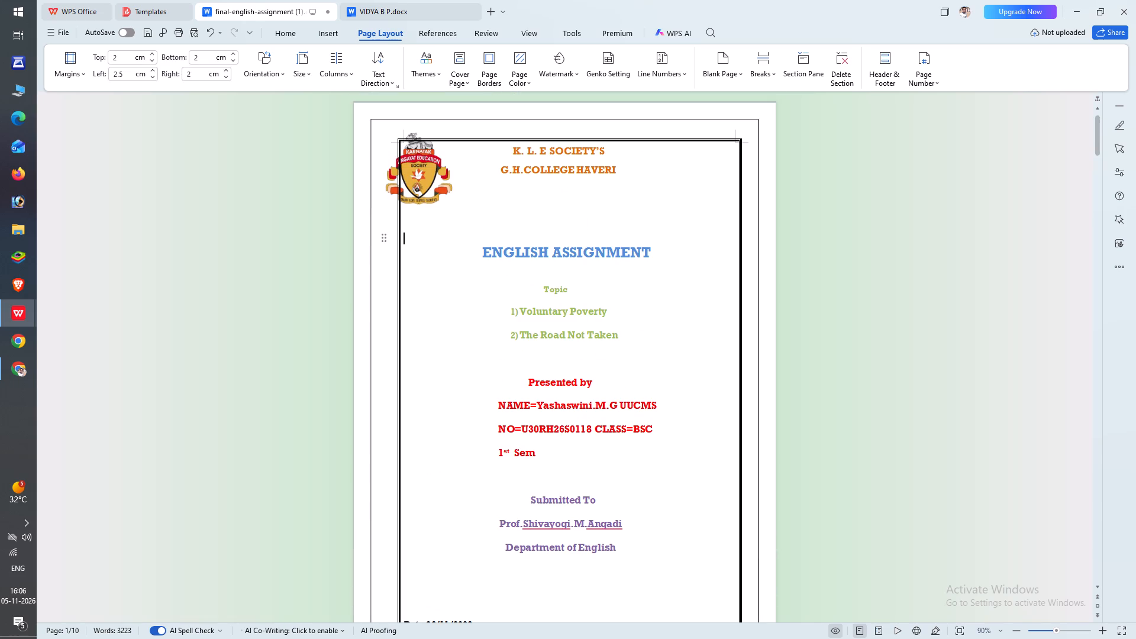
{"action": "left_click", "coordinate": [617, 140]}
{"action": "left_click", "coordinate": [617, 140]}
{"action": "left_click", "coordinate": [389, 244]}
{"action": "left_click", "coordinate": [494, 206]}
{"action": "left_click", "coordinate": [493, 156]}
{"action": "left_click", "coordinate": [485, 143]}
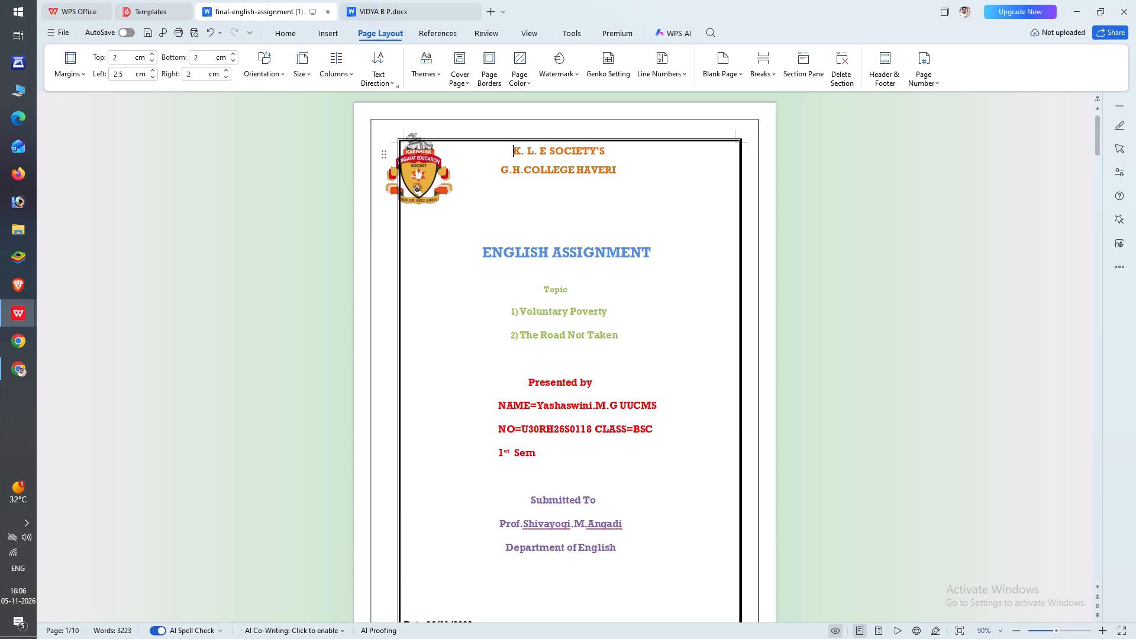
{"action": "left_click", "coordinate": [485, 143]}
Set the cover page's top, left and right margins to 1 cm.
{"action": "left_click_drag", "start_coordinate": [119, 56], "coordinate": [88, 58]}
{"action": "left_click_drag", "start_coordinate": [88, 58], "coordinate": [86, 58]}
{"action": "key", "text": "1"}
{"action": "left_click_drag", "start_coordinate": [122, 69], "coordinate": [120, 69]}
{"action": "left_click_drag", "start_coordinate": [120, 69], "coordinate": [104, 74]}
{"action": "key", "text": "1"}
{"action": "left_click_drag", "start_coordinate": [192, 77], "coordinate": [170, 77]}
{"action": "key", "text": "1"}
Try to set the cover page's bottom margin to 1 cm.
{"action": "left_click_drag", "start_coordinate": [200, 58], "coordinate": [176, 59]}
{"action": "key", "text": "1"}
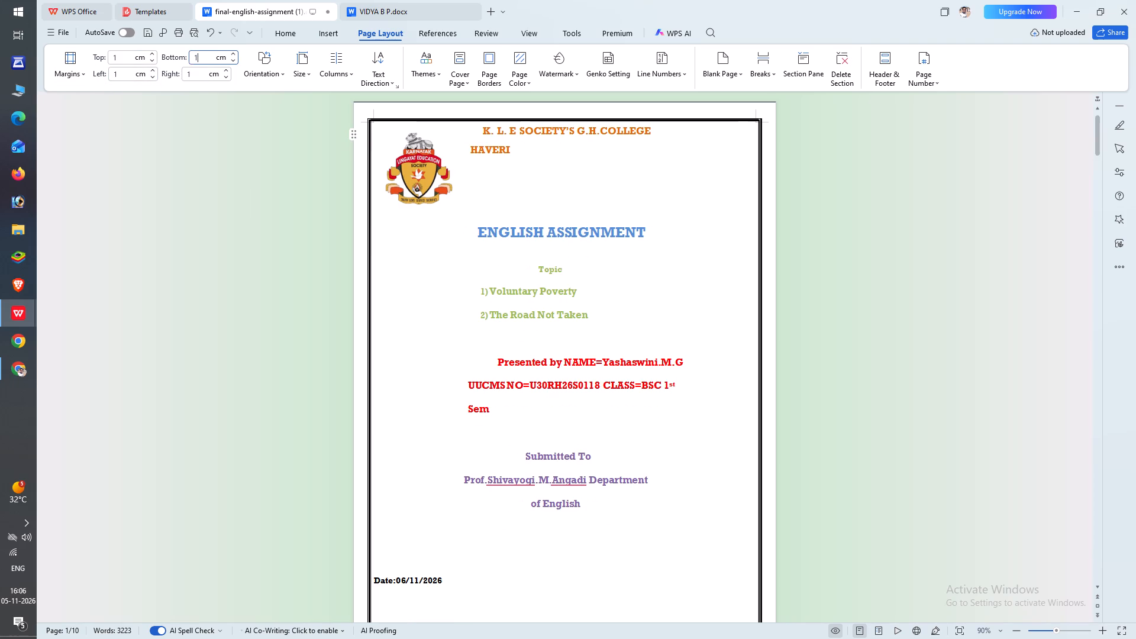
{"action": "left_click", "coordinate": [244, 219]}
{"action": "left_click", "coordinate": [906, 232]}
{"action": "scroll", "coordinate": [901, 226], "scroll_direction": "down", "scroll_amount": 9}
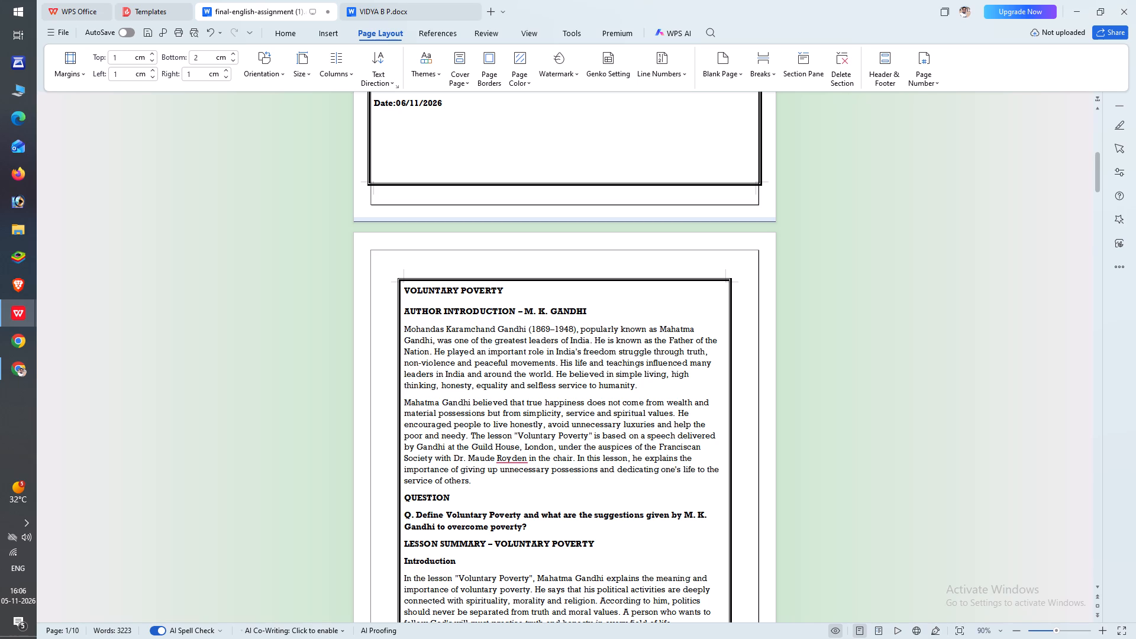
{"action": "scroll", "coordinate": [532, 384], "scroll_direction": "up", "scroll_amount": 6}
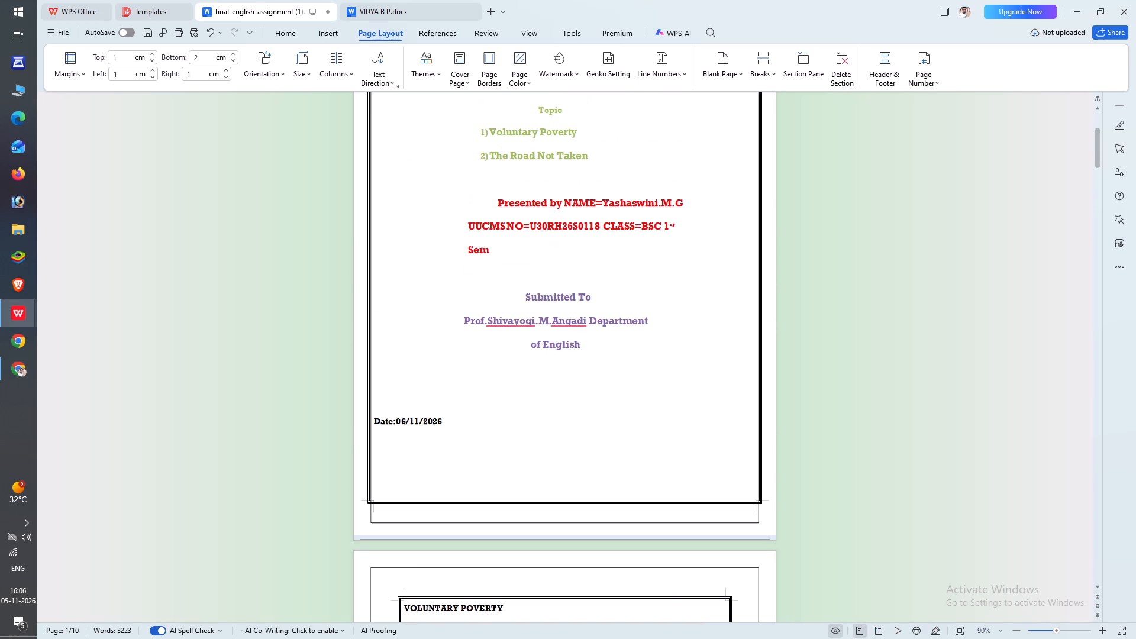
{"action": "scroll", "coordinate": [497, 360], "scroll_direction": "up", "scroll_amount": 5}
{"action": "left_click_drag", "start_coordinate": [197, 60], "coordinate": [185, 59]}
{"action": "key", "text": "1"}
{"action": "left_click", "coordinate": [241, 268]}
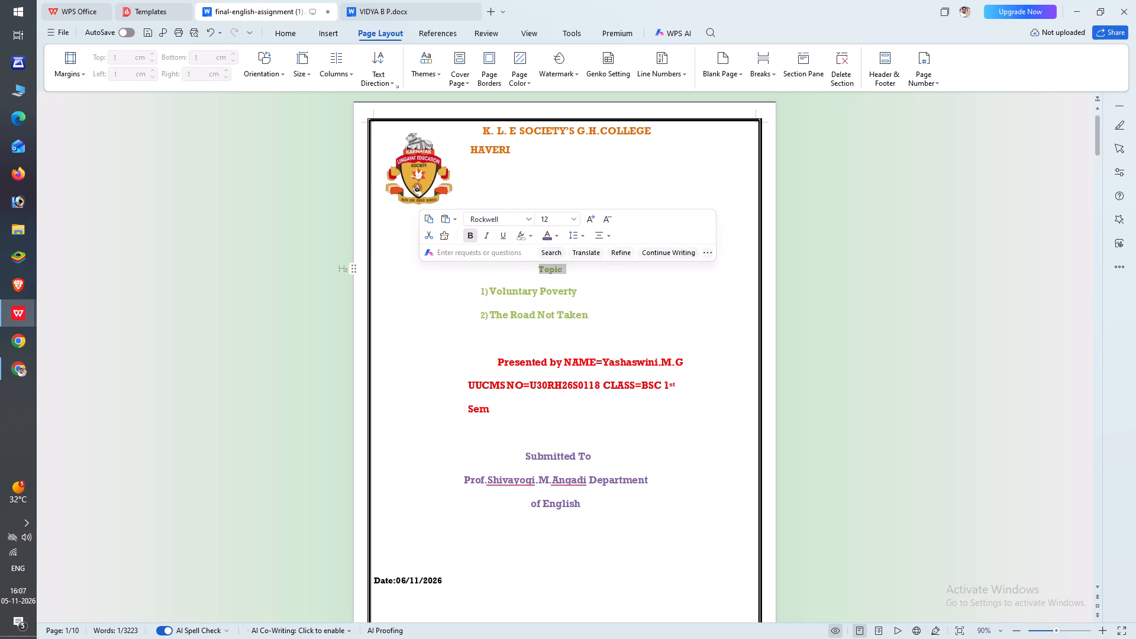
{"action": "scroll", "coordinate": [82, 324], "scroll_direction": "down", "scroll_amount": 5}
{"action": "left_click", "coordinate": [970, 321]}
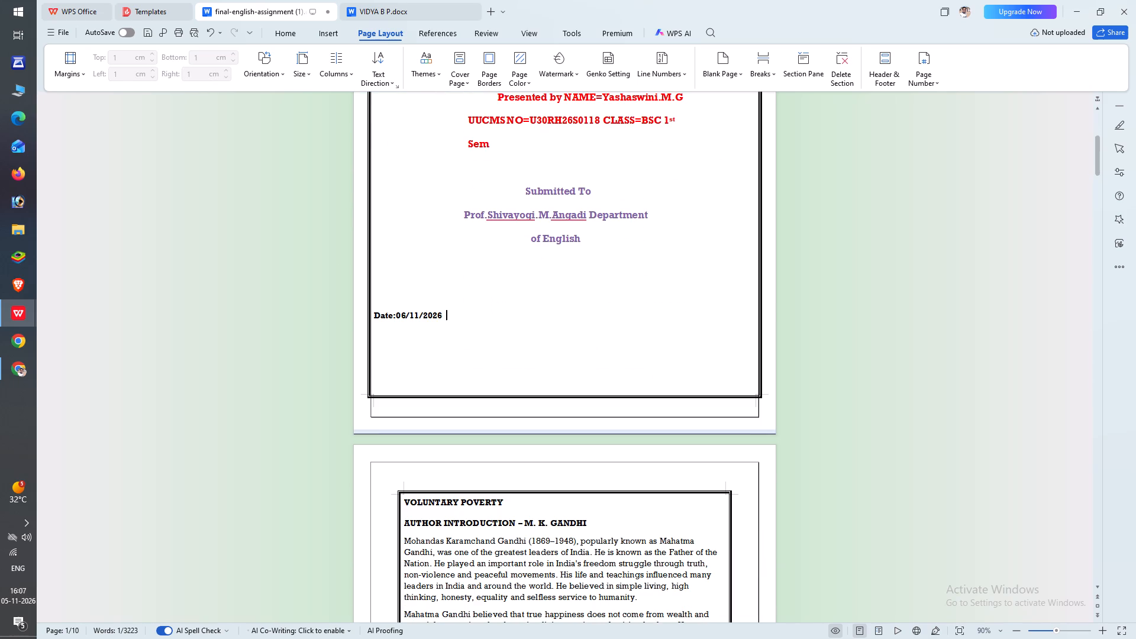
Set the cover page's bottom margin to 1 cm.
{"action": "left_click_drag", "start_coordinate": [201, 57], "coordinate": [184, 59]}
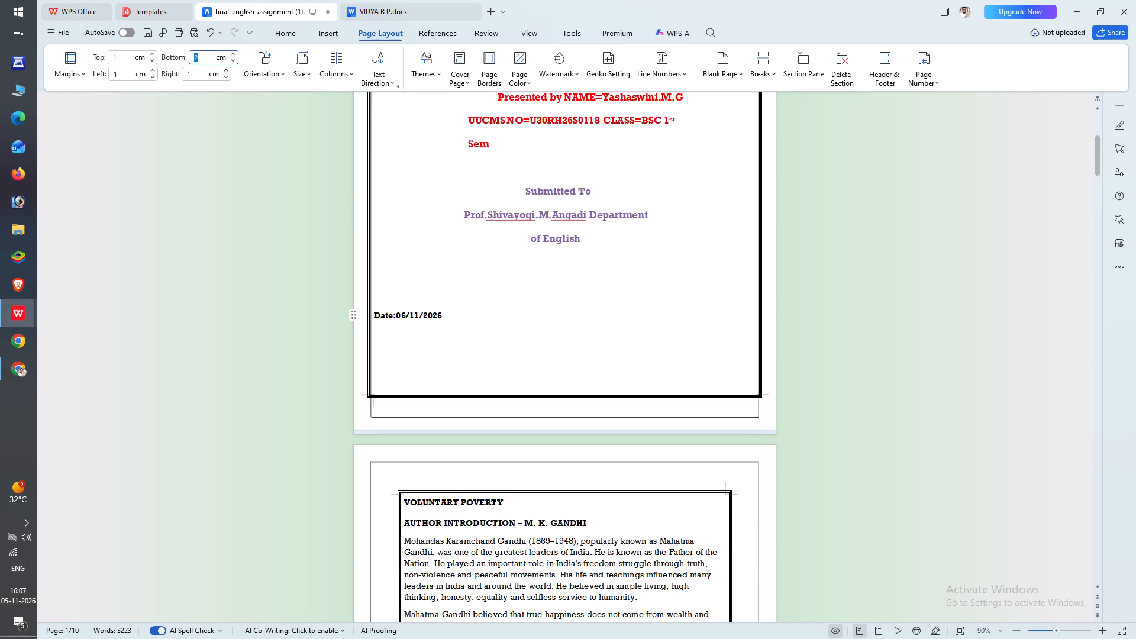
{"action": "left_click_drag", "start_coordinate": [184, 59], "coordinate": [183, 59]}
{"action": "key", "text": "1"}
{"action": "key", "text": "Return"}
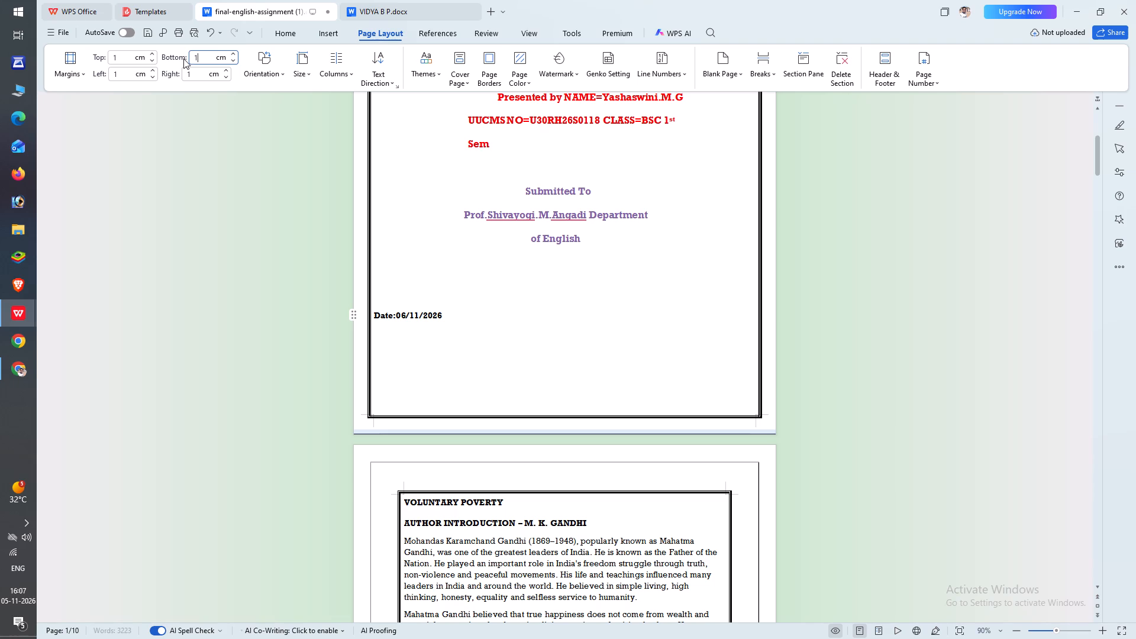
{"action": "left_click", "coordinate": [1061, 273]}
Examine how the borders and margins of the following pages compare with the cover page.
{"action": "scroll", "coordinate": [940, 285], "scroll_direction": "down", "scroll_amount": 20}
{"action": "scroll", "coordinate": [940, 285], "scroll_direction": "down", "scroll_amount": 1}
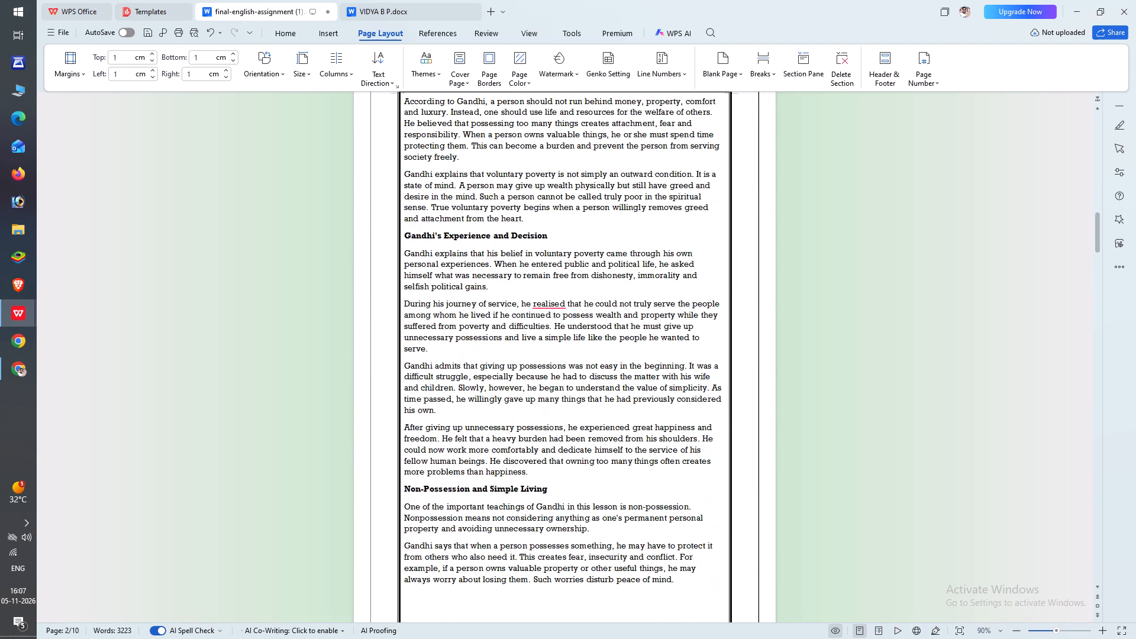
{"action": "scroll", "coordinate": [921, 275], "scroll_direction": "down", "scroll_amount": 1}
{"action": "scroll", "coordinate": [921, 275], "scroll_direction": "up", "scroll_amount": 1}
{"action": "scroll", "coordinate": [921, 275], "scroll_direction": "down", "scroll_amount": 17}
{"action": "scroll", "coordinate": [933, 463], "scroll_direction": "up", "scroll_amount": 4}
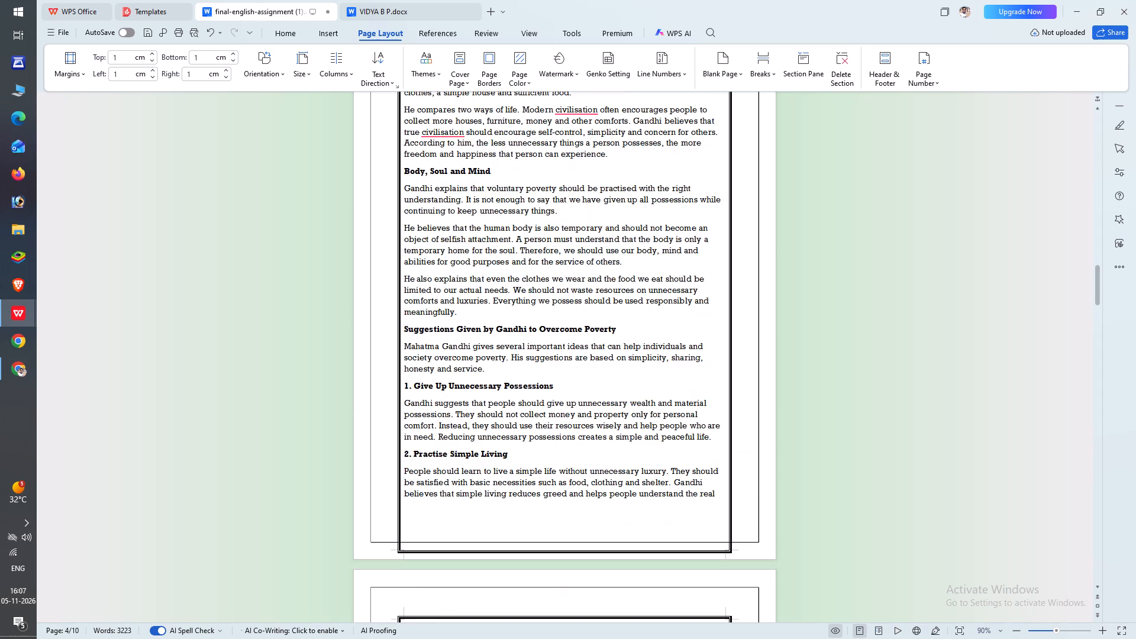
{"action": "scroll", "coordinate": [934, 463], "scroll_direction": "down", "scroll_amount": 2}
{"action": "scroll", "coordinate": [934, 463], "scroll_direction": "up", "scroll_amount": 1}
{"action": "scroll", "coordinate": [934, 463], "scroll_direction": "down", "scroll_amount": 5}
{"action": "scroll", "coordinate": [935, 462], "scroll_direction": "up", "scroll_amount": 16}
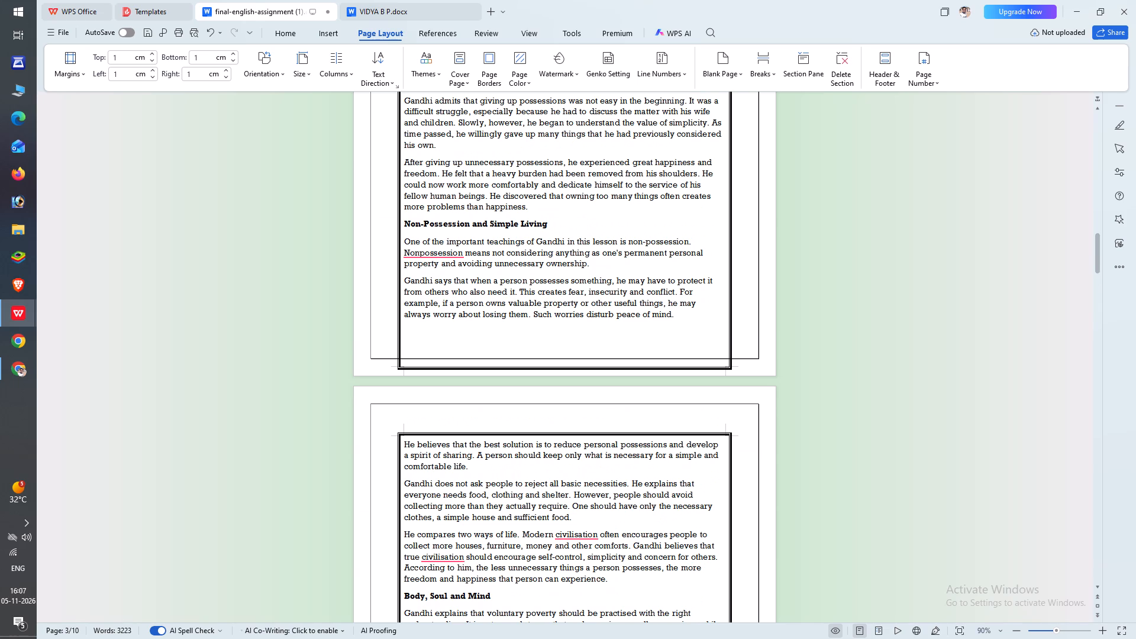
{"action": "scroll", "coordinate": [1080, 121], "scroll_direction": "up", "scroll_amount": 7}
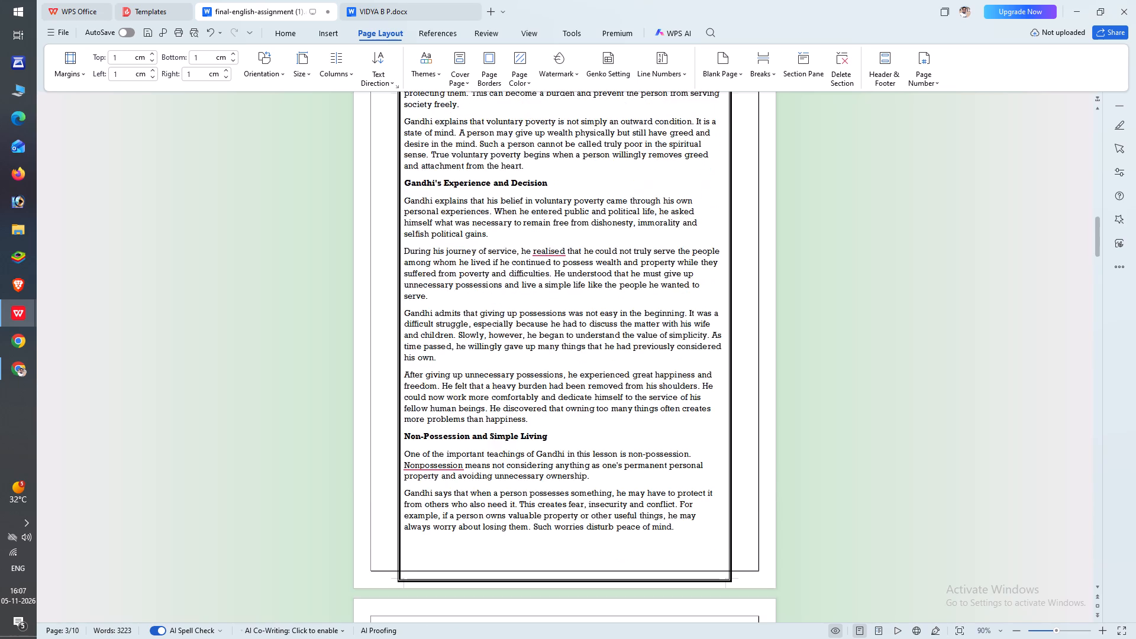
{"action": "scroll", "coordinate": [893, 331], "scroll_direction": "up", "scroll_amount": 10}
{"action": "scroll", "coordinate": [848, 263], "scroll_direction": "up", "scroll_amount": 13}
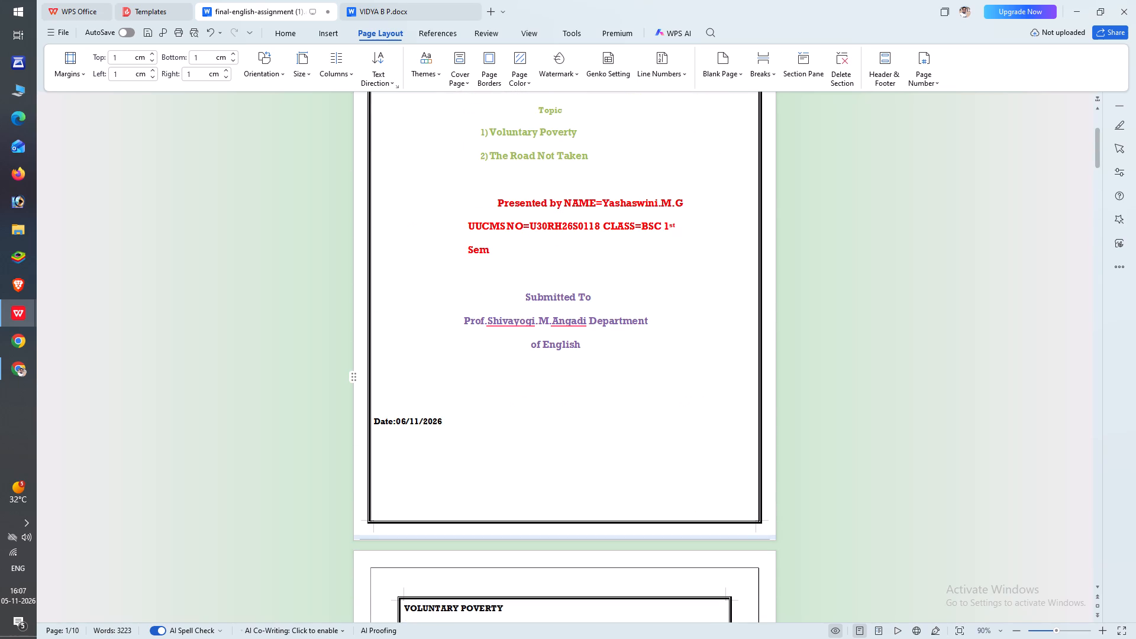
{"action": "scroll", "coordinate": [848, 248], "scroll_direction": "up", "scroll_amount": 6}
{"action": "scroll", "coordinate": [845, 325], "scroll_direction": "up", "scroll_amount": 1}
Set the top, bottom, right and left margins of page 2, headed Voluntary Poverty, to 1 cm.
{"action": "scroll", "coordinate": [843, 327], "scroll_direction": "down", "scroll_amount": 10}
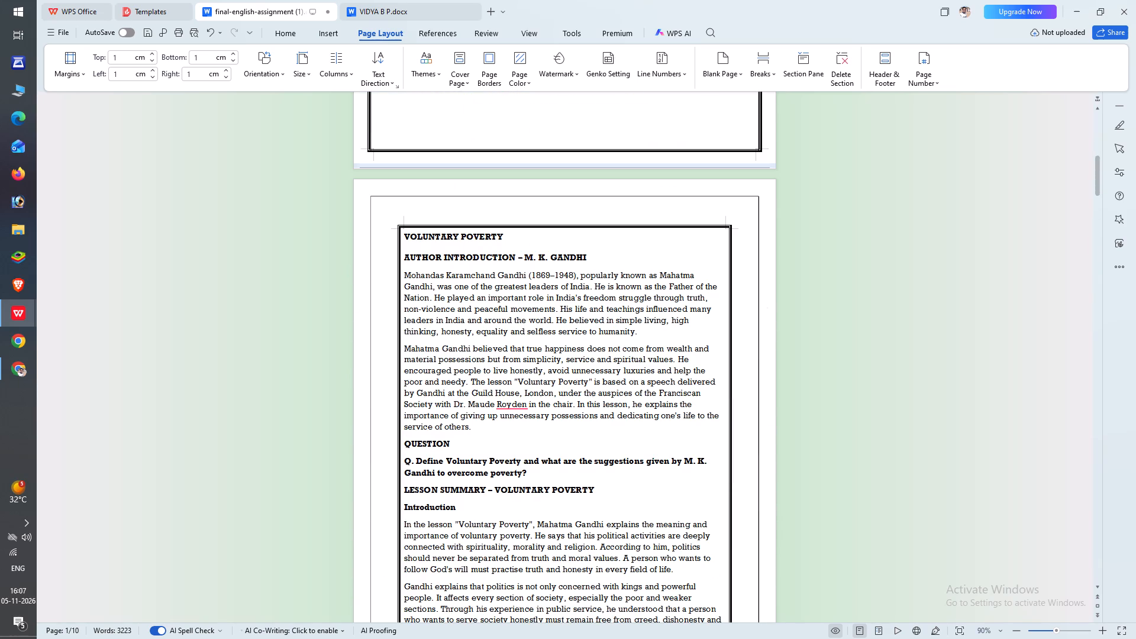
{"action": "left_click", "coordinate": [614, 221]}
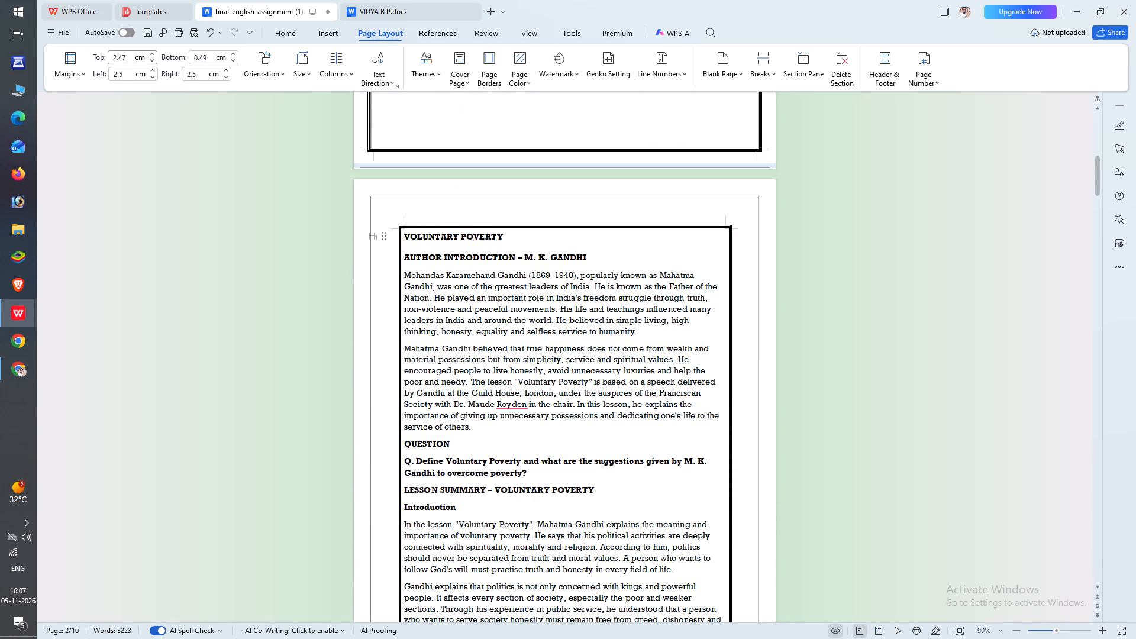
{"action": "left_click_drag", "start_coordinate": [130, 58], "coordinate": [92, 59]}
{"action": "key", "text": "1"}
{"action": "left_click_drag", "start_coordinate": [206, 56], "coordinate": [181, 61]}
{"action": "key", "text": "1"}
{"action": "left_click_drag", "start_coordinate": [193, 73], "coordinate": [184, 73]}
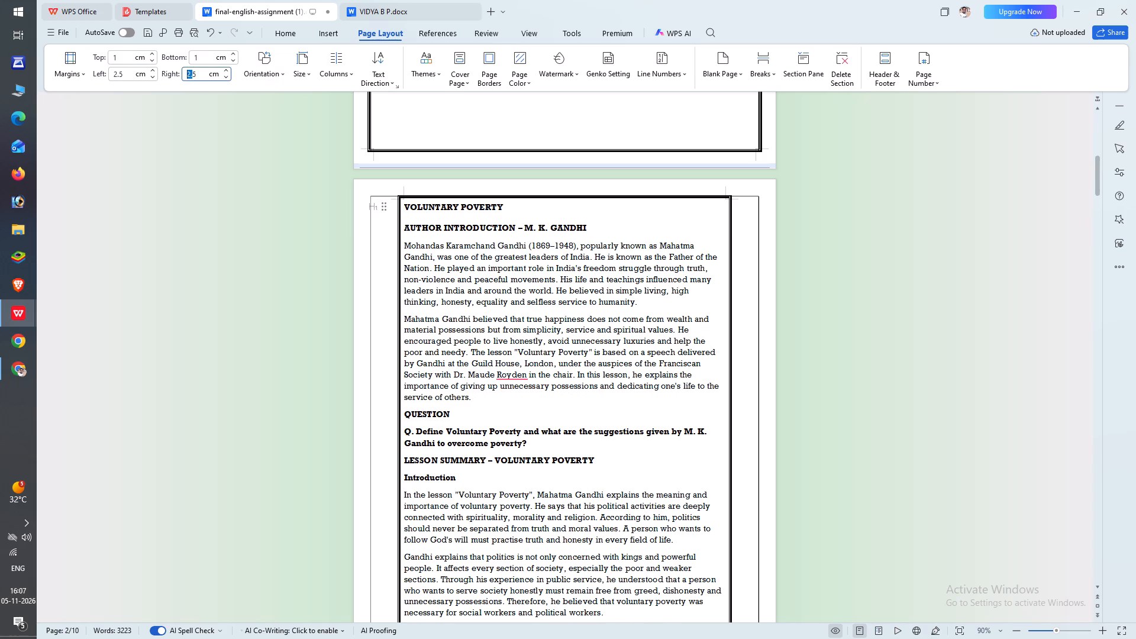
{"action": "left_click_drag", "start_coordinate": [184, 73], "coordinate": [163, 75]}
{"action": "left_click_drag", "start_coordinate": [198, 75], "coordinate": [160, 76]}
{"action": "key", "text": "1"}
{"action": "left_click_drag", "start_coordinate": [124, 71], "coordinate": [81, 82]}
{"action": "key", "text": "1"}
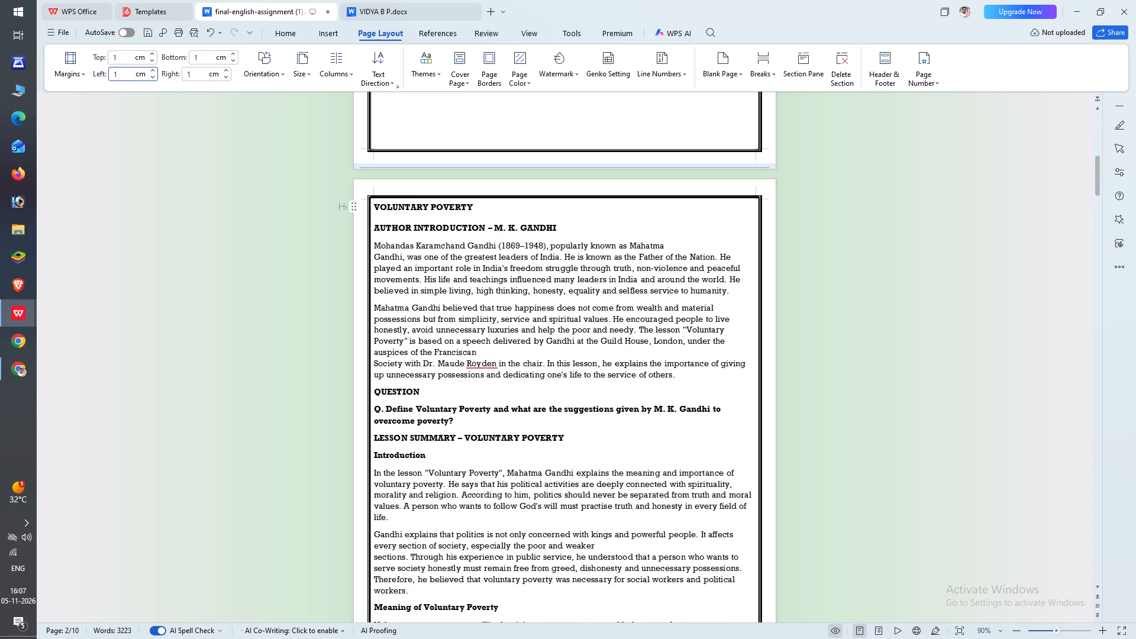
Set the top, bottom, right and left margins of page 3, beginning "According to Gandhi", to 1 cm.
{"action": "scroll", "coordinate": [196, 127], "scroll_direction": "down", "scroll_amount": 13}
{"action": "left_click", "coordinate": [444, 304]}
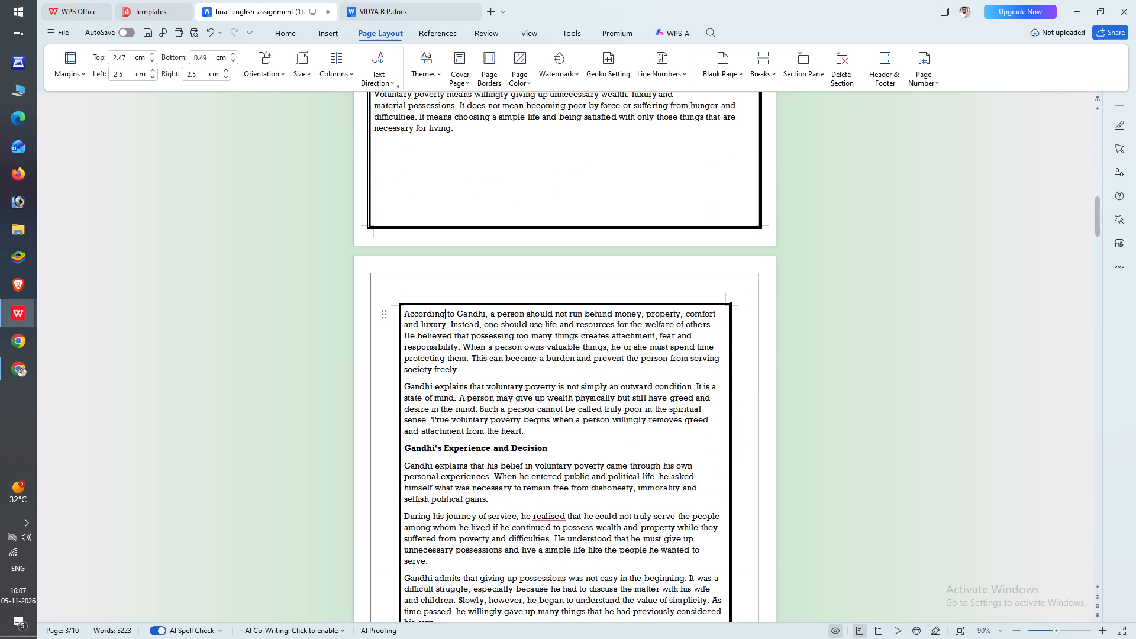
{"action": "left_click_drag", "start_coordinate": [127, 57], "coordinate": [105, 58]}
{"action": "key", "text": "1"}
{"action": "left_click_drag", "start_coordinate": [209, 58], "coordinate": [176, 60]}
{"action": "key", "text": "1"}
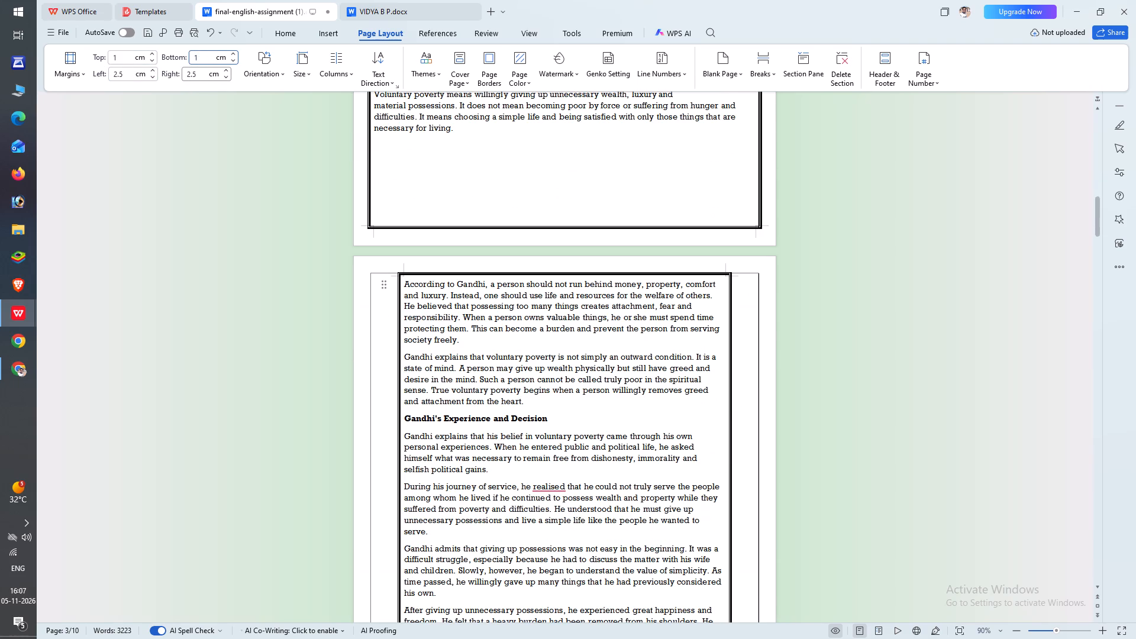
{"action": "left_click_drag", "start_coordinate": [199, 70], "coordinate": [166, 76]}
{"action": "key", "text": "1"}
{"action": "left_click_drag", "start_coordinate": [132, 68], "coordinate": [89, 75]}
{"action": "key", "text": "1"}
{"action": "left_click_drag", "start_coordinate": [128, 72], "coordinate": [95, 78]}
{"action": "key", "text": "1"}
{"action": "key", "text": "Return"}
Set all four margins of page 4, beginning "He believes that the best solution", to 1 cm.
{"action": "scroll", "coordinate": [150, 146], "scroll_direction": "down", "scroll_amount": 4}
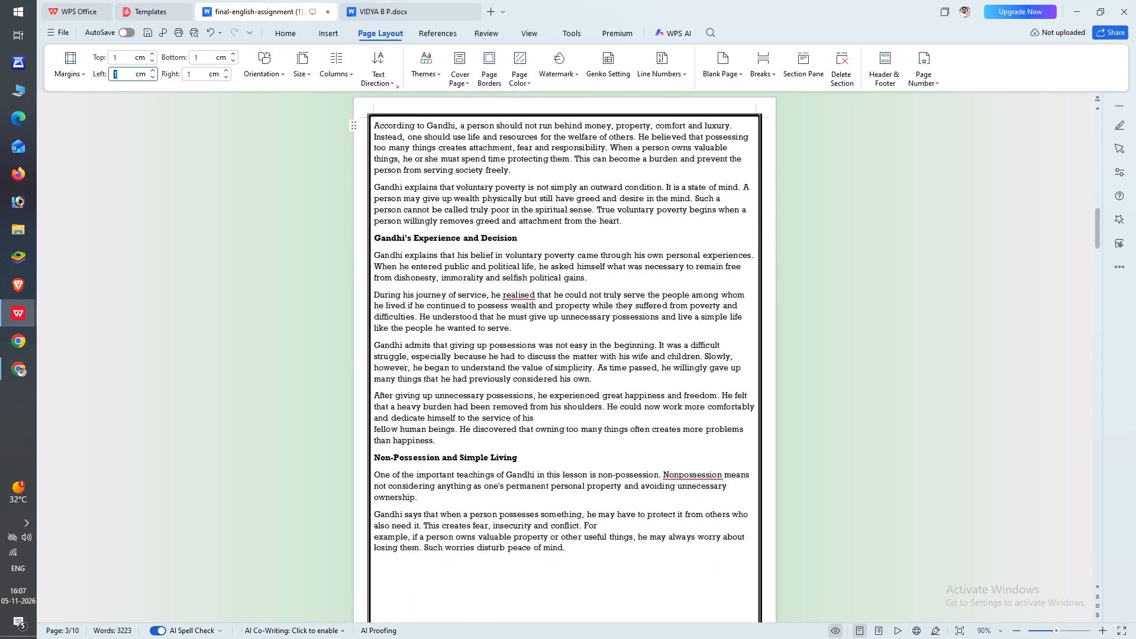
{"action": "scroll", "coordinate": [160, 166], "scroll_direction": "down", "scroll_amount": 7}
{"action": "scroll", "coordinate": [279, 277], "scroll_direction": "up", "scroll_amount": 3}
{"action": "scroll", "coordinate": [304, 286], "scroll_direction": "down", "scroll_amount": 5}
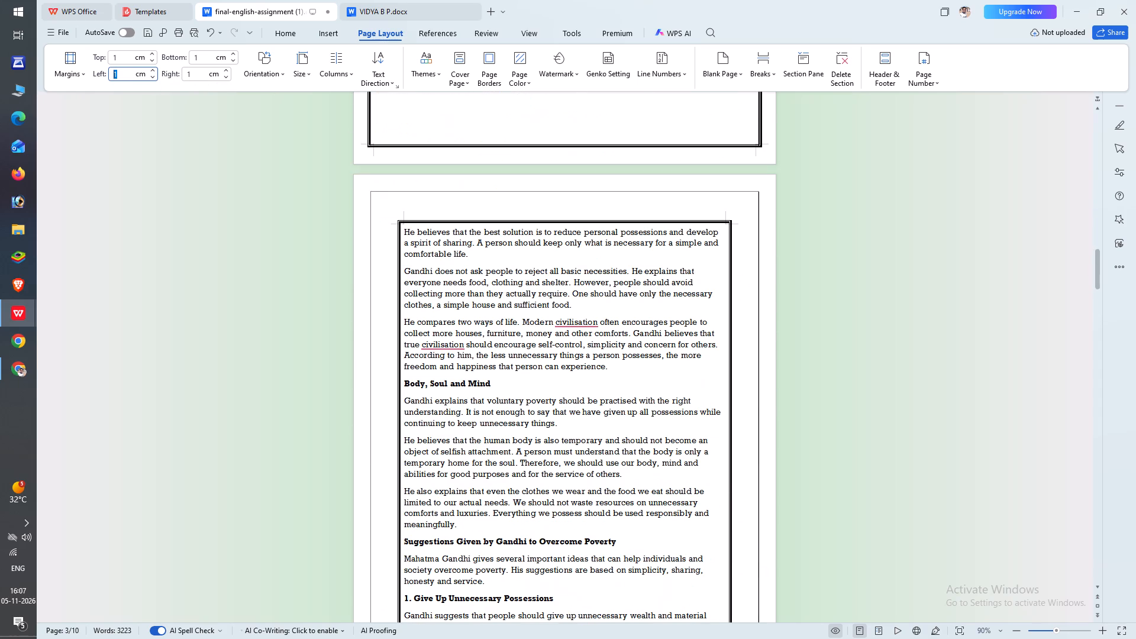
{"action": "left_click", "coordinate": [476, 215]}
{"action": "left_click_drag", "start_coordinate": [124, 56], "coordinate": [99, 59]}
{"action": "key", "text": "1"}
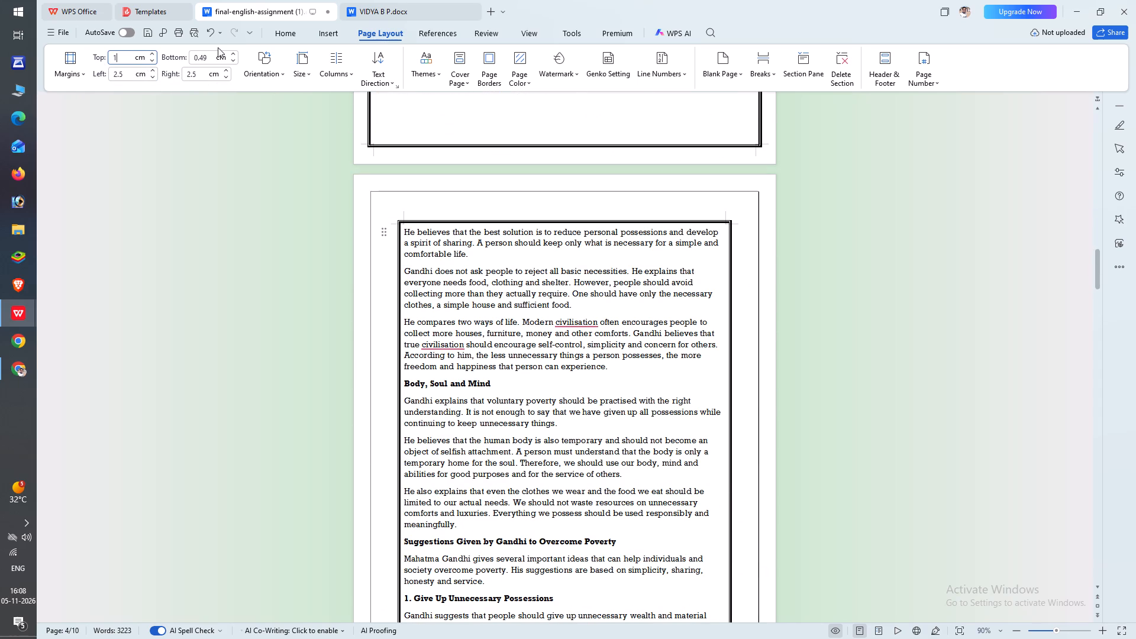
{"action": "left_click_drag", "start_coordinate": [209, 52], "coordinate": [181, 63]}
{"action": "key", "text": "1"}
{"action": "left_click_drag", "start_coordinate": [198, 76], "coordinate": [170, 76]}
{"action": "key", "text": "1"}
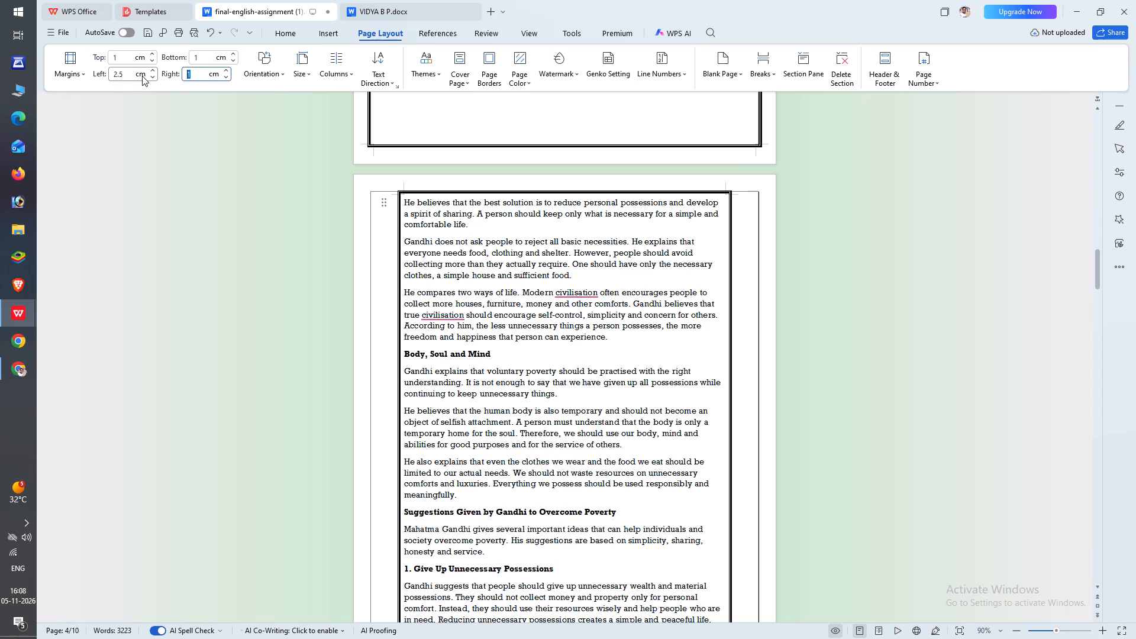
{"action": "left_click_drag", "start_coordinate": [124, 73], "coordinate": [92, 75]}
{"action": "key", "text": "1"}
{"action": "key", "text": "Return"}
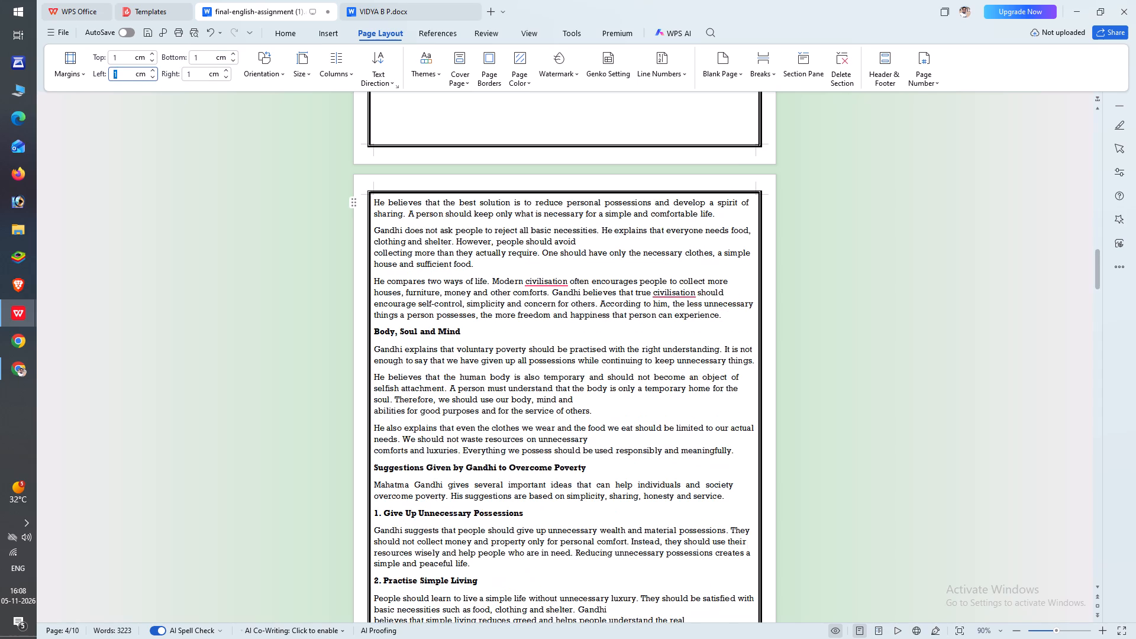
Set all four margins of page 5, beginning "value of life" above "3. Develop the Spirit of Sharing", to 1 cm.
{"action": "scroll", "coordinate": [179, 130], "scroll_direction": "down", "scroll_amount": 15}
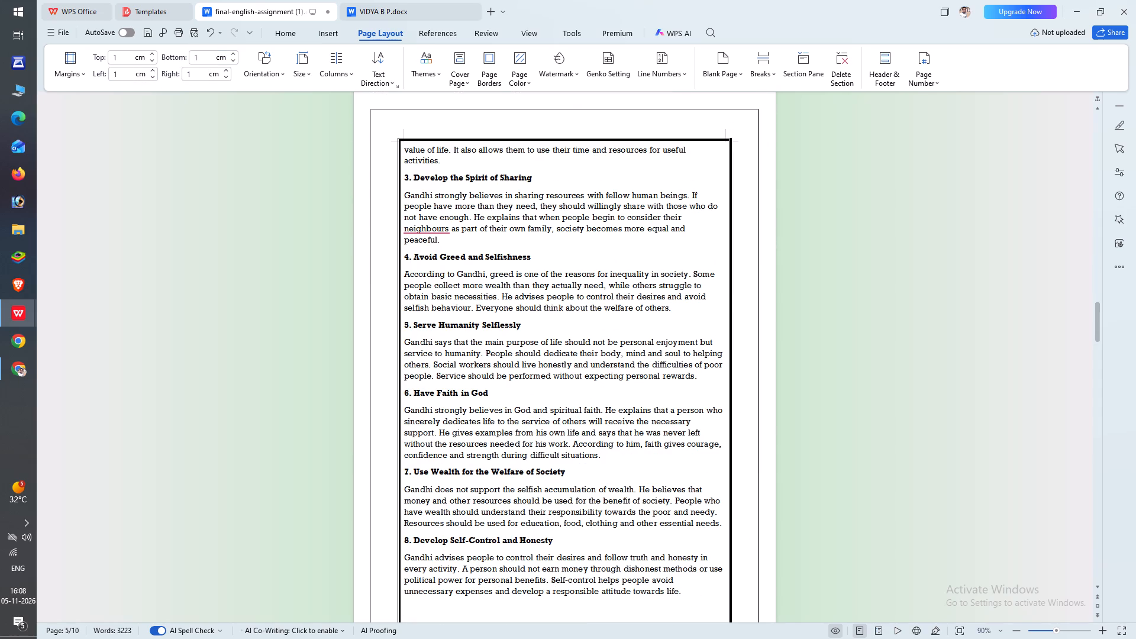
{"action": "left_click", "coordinate": [449, 142]}
{"action": "left_click_drag", "start_coordinate": [125, 59], "coordinate": [93, 61]}
{"action": "key", "text": "1"}
{"action": "left_click_drag", "start_coordinate": [206, 54], "coordinate": [176, 61]}
{"action": "key", "text": "1"}
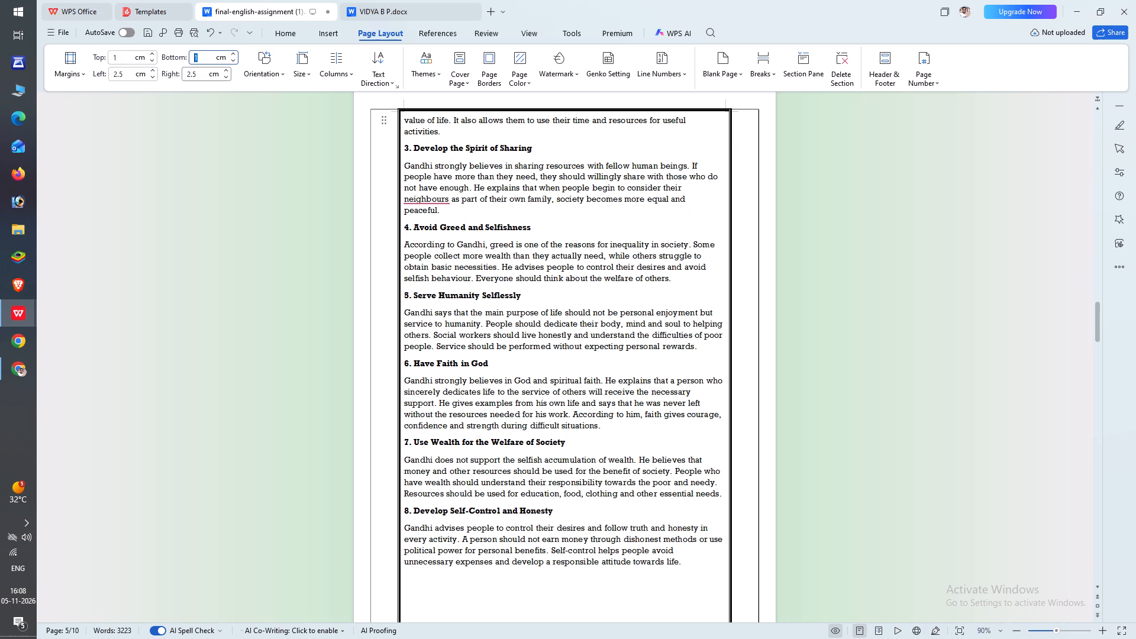
{"action": "left_click_drag", "start_coordinate": [204, 74], "coordinate": [159, 82]}
{"action": "key", "text": "1"}
{"action": "left_click_drag", "start_coordinate": [122, 74], "coordinate": [90, 79]}
{"action": "key", "text": "1"}
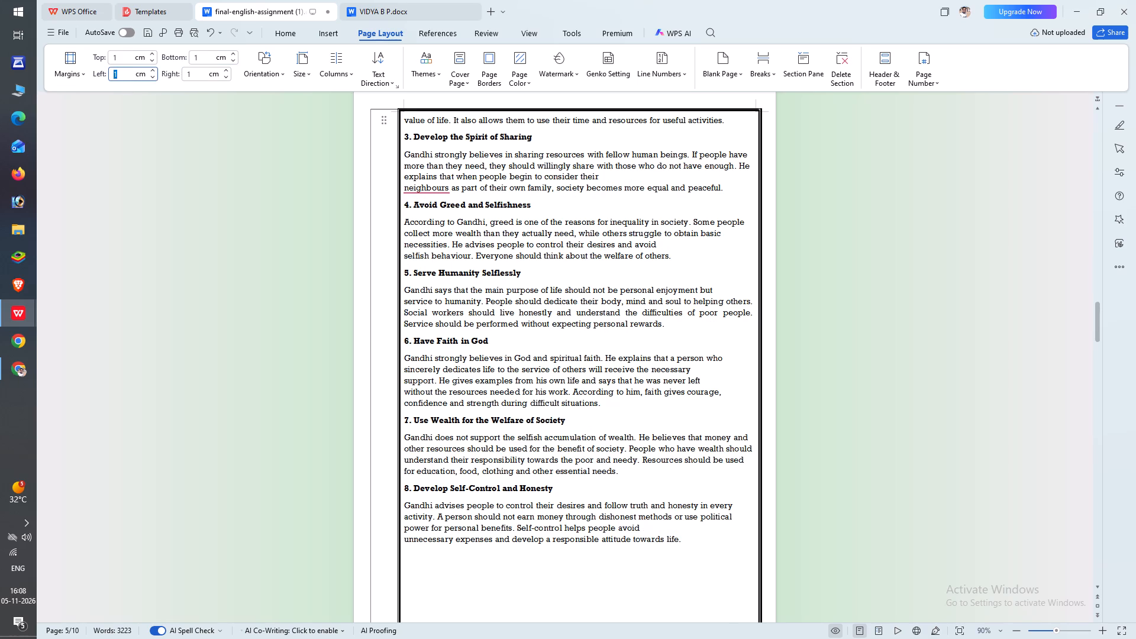
{"action": "left_click", "coordinate": [464, 337]}
{"action": "left_click", "coordinate": [199, 135]}
{"action": "left_click", "coordinate": [233, 185]}
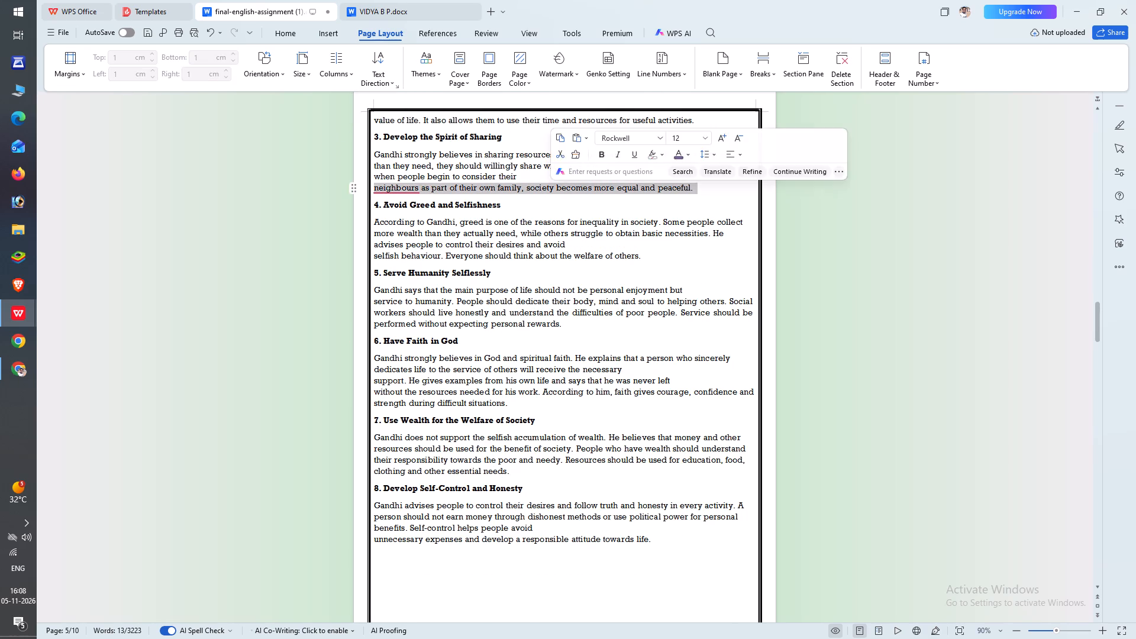
Set all four margins of page 6, headed "9. Be Content with What Is Necessary", to 1 cm.
{"action": "scroll", "coordinate": [240, 215], "scroll_direction": "down", "scroll_amount": 9}
{"action": "left_click", "coordinate": [433, 324]}
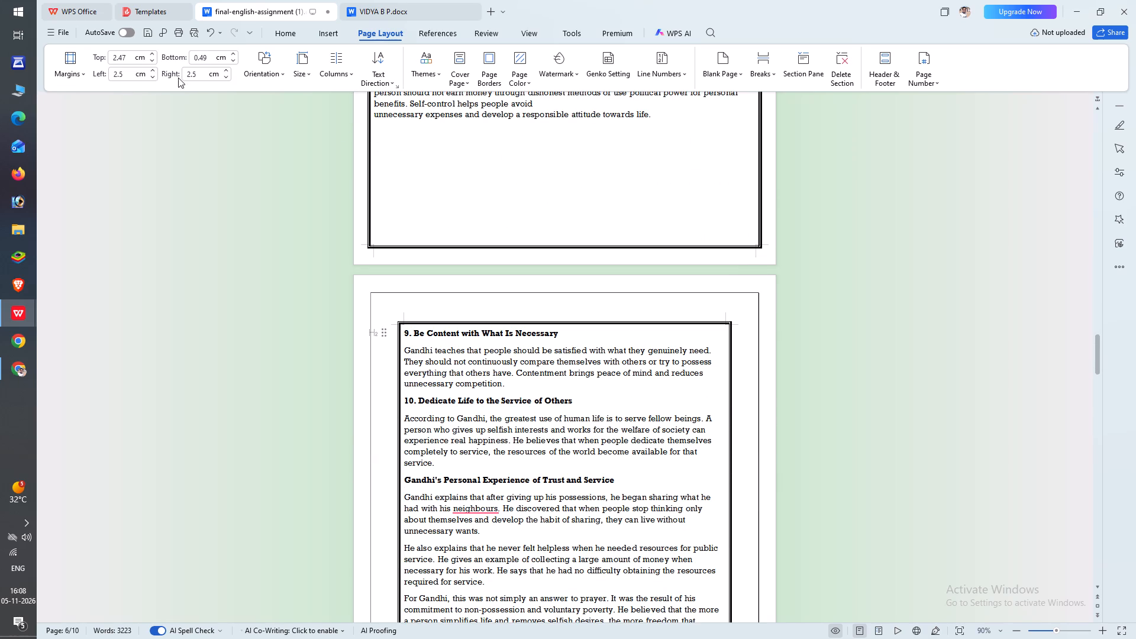
{"action": "left_click_drag", "start_coordinate": [125, 55], "coordinate": [98, 63]}
{"action": "key", "text": "1"}
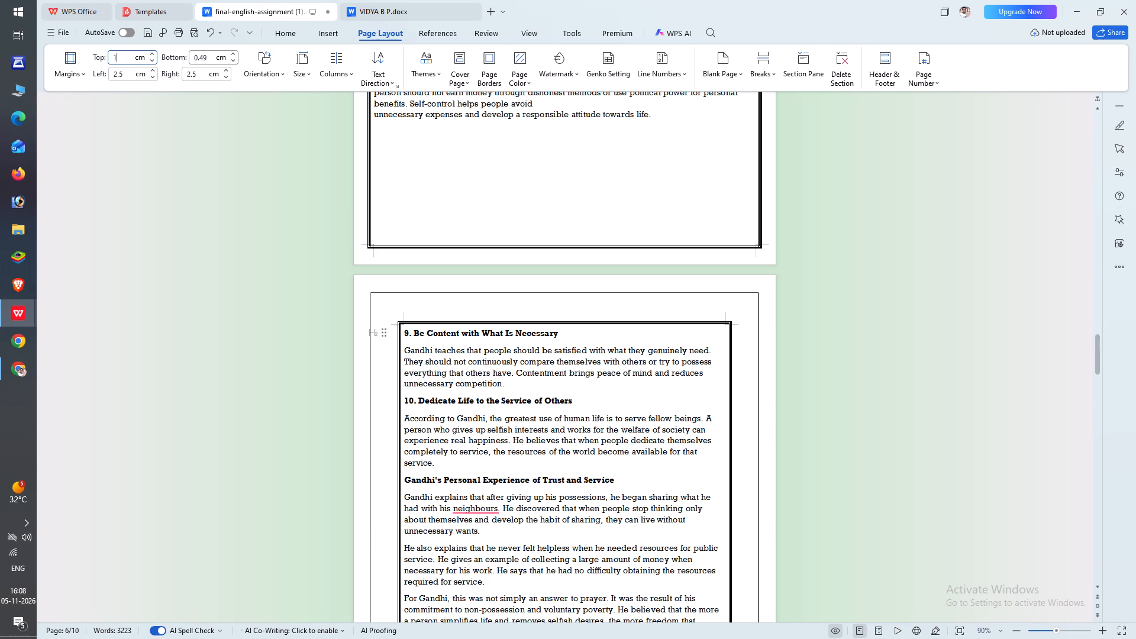
{"action": "left_click_drag", "start_coordinate": [206, 59], "coordinate": [170, 59]}
{"action": "key", "text": "1"}
{"action": "left_click_drag", "start_coordinate": [196, 76], "coordinate": [148, 73]}
{"action": "key", "text": "1"}
{"action": "left_click_drag", "start_coordinate": [131, 73], "coordinate": [129, 72]}
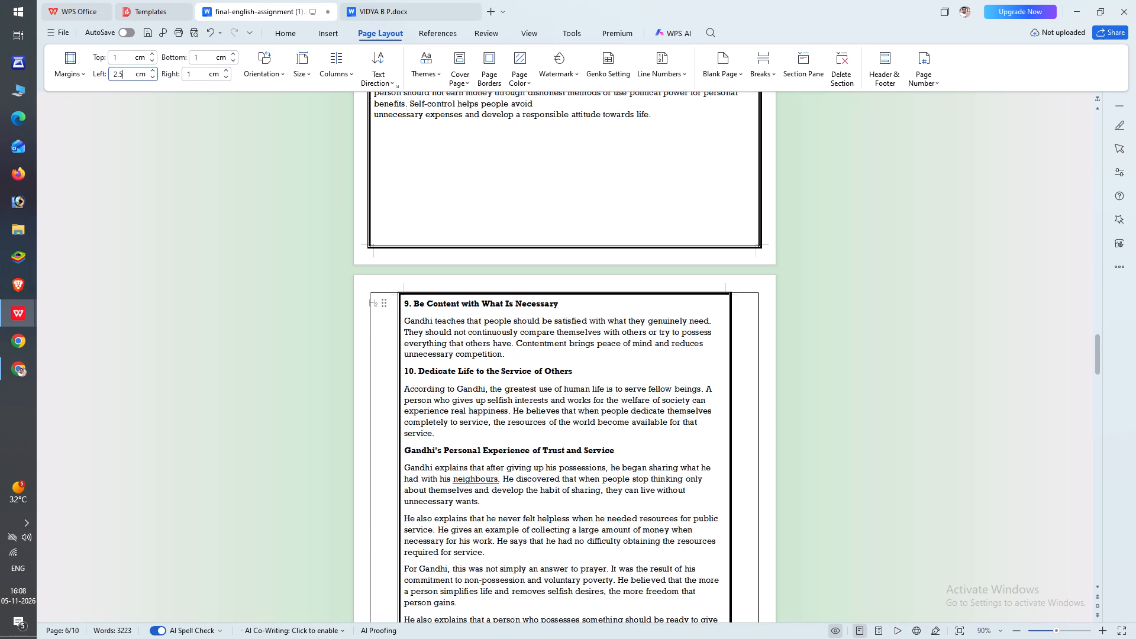
{"action": "left_click_drag", "start_coordinate": [129, 72], "coordinate": [95, 72]}
{"action": "key", "text": "1"}
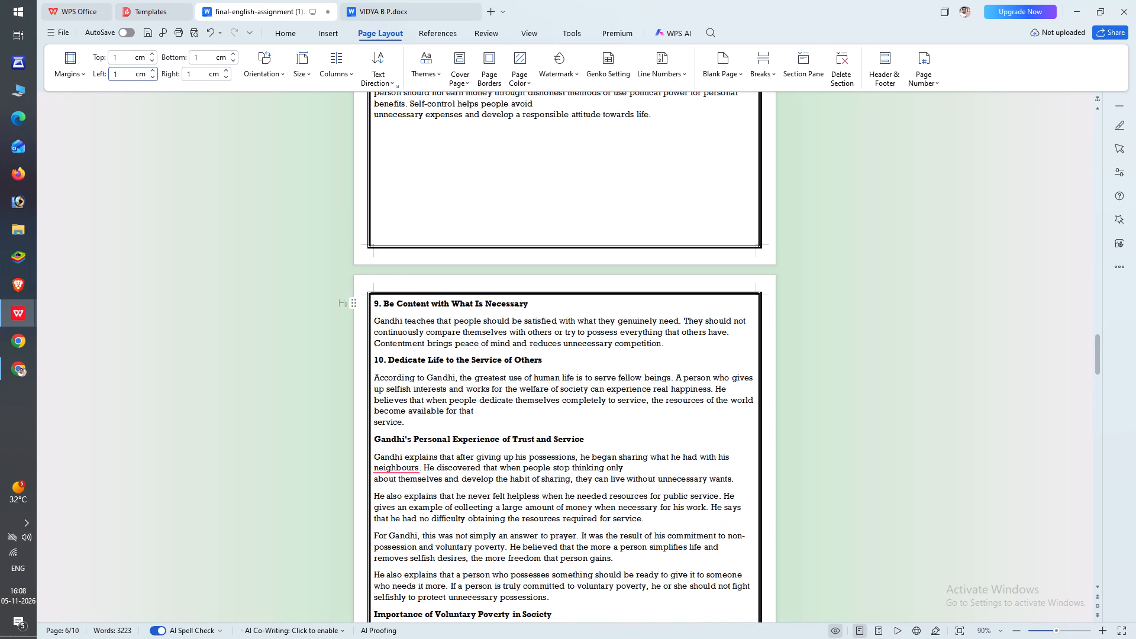
Set the bottom and right margins of page 7, beginning "understanding and a desire to serve humanity", to 1 cm.
{"action": "scroll", "coordinate": [210, 186], "scroll_direction": "down", "scroll_amount": 14}
{"action": "left_click", "coordinate": [423, 289]}
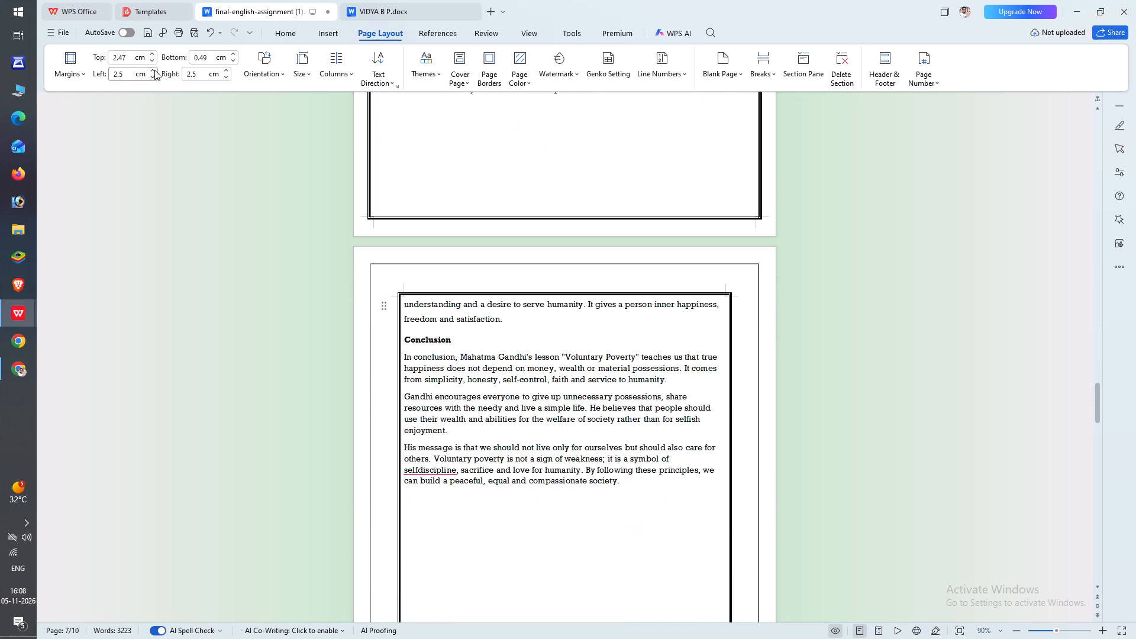
{"action": "left_click_drag", "start_coordinate": [125, 55], "coordinate": [75, 64]}
{"action": "key", "text": "1"}
{"action": "left_click_drag", "start_coordinate": [208, 60], "coordinate": [188, 60]}
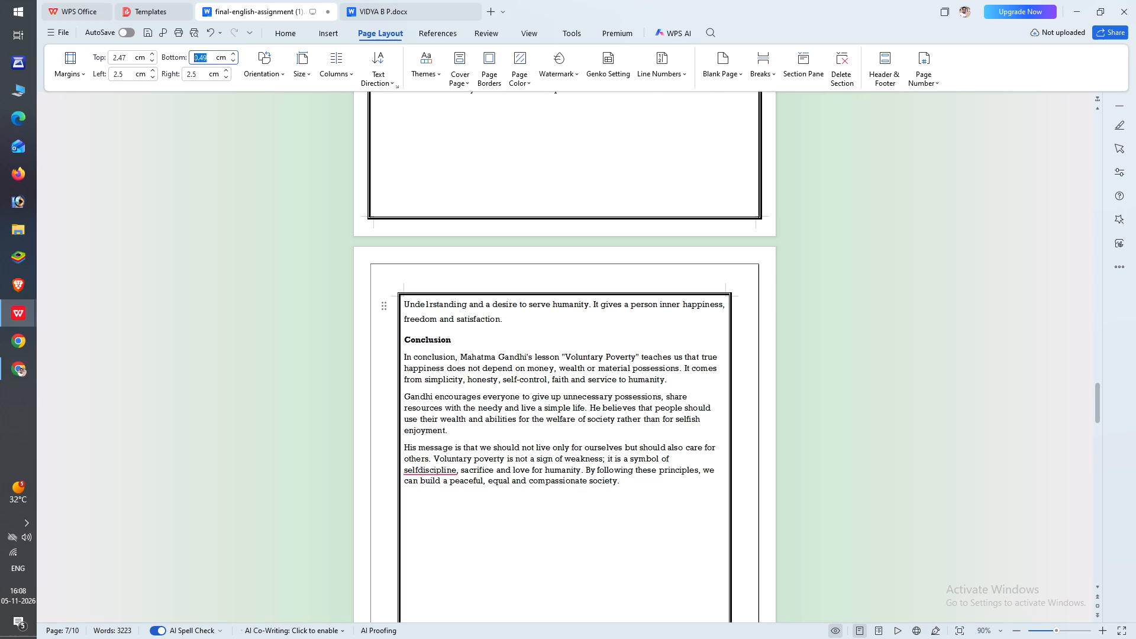
{"action": "left_click_drag", "start_coordinate": [188, 60], "coordinate": [156, 69]}
{"action": "key", "text": "1"}
{"action": "left_click_drag", "start_coordinate": [200, 75], "coordinate": [142, 74]}
{"action": "key", "text": "1"}
{"action": "left_click_drag", "start_coordinate": [124, 76], "coordinate": [63, 83]}
{"action": "key", "text": "1"}
{"action": "left_click", "coordinate": [230, 193]}
{"action": "scroll", "coordinate": [238, 203], "scroll_direction": "down", "scroll_amount": 5}
{"action": "left_click", "coordinate": [244, 222]}
{"action": "left_click", "coordinate": [167, 259]}
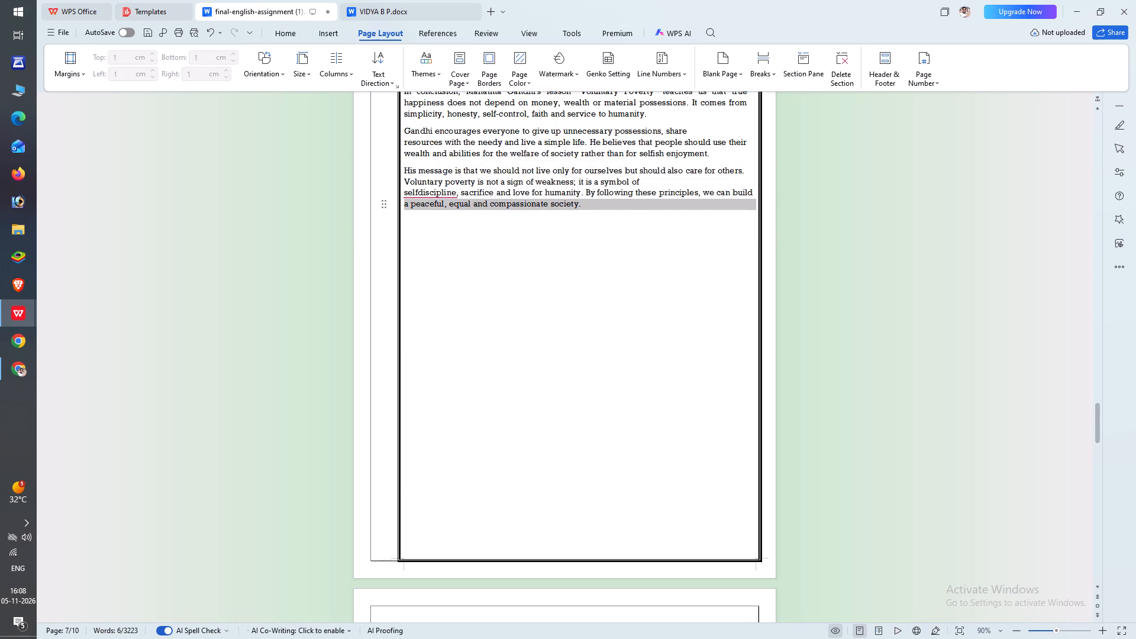
Set the top and left margins of page 7, containing the Voluntary Poverty conclusion, to 1 cm.
{"action": "scroll", "coordinate": [83, 311], "scroll_direction": "up", "scroll_amount": 6}
{"action": "left_click", "coordinate": [563, 220]}
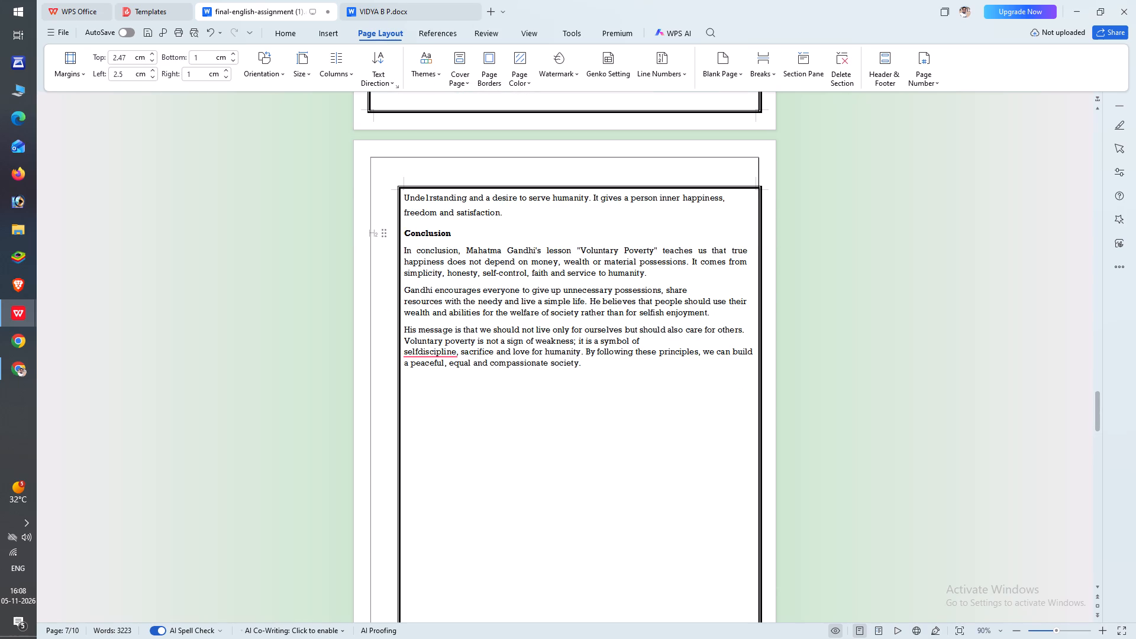
{"action": "left_click", "coordinate": [919, 231]}
{"action": "left_click_drag", "start_coordinate": [130, 56], "coordinate": [80, 62]}
{"action": "key", "text": "1"}
{"action": "left_click_drag", "start_coordinate": [128, 73], "coordinate": [61, 79]}
{"action": "key", "text": "1"}
{"action": "key", "text": "Return"}
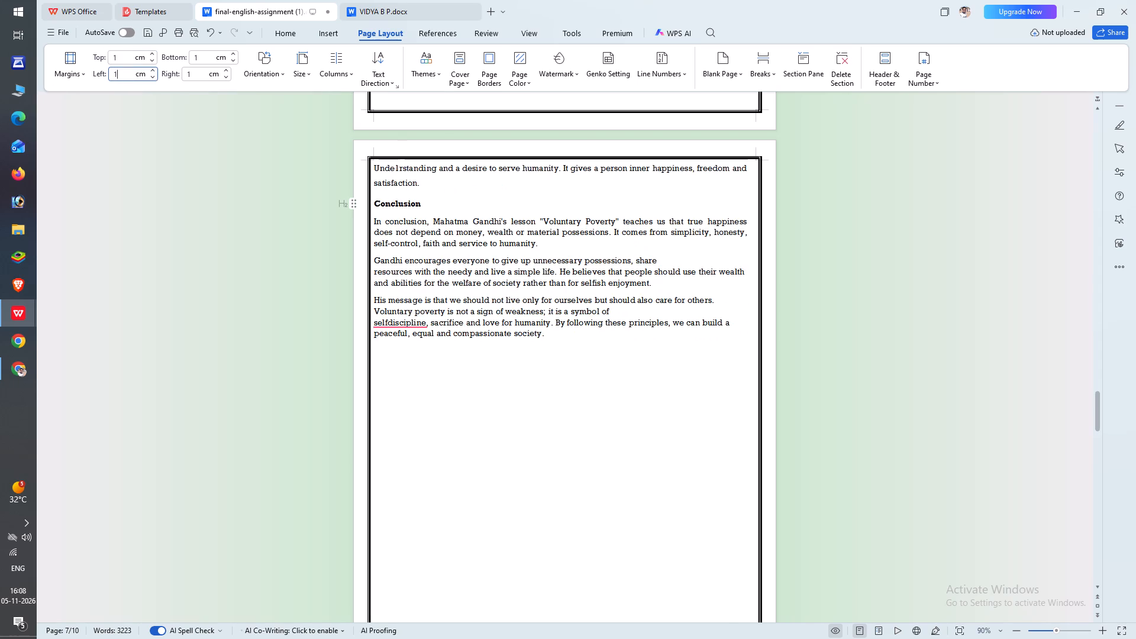
Set the top, left, right and bottom margins of page 8, headed The Author Robert Frost, to 1 cm.
{"action": "scroll", "coordinate": [194, 192], "scroll_direction": "down", "scroll_amount": 8}
{"action": "scroll", "coordinate": [208, 204], "scroll_direction": "up", "scroll_amount": 1}
{"action": "scroll", "coordinate": [215, 205], "scroll_direction": "down", "scroll_amount": 6}
{"action": "left_click", "coordinate": [436, 150]}
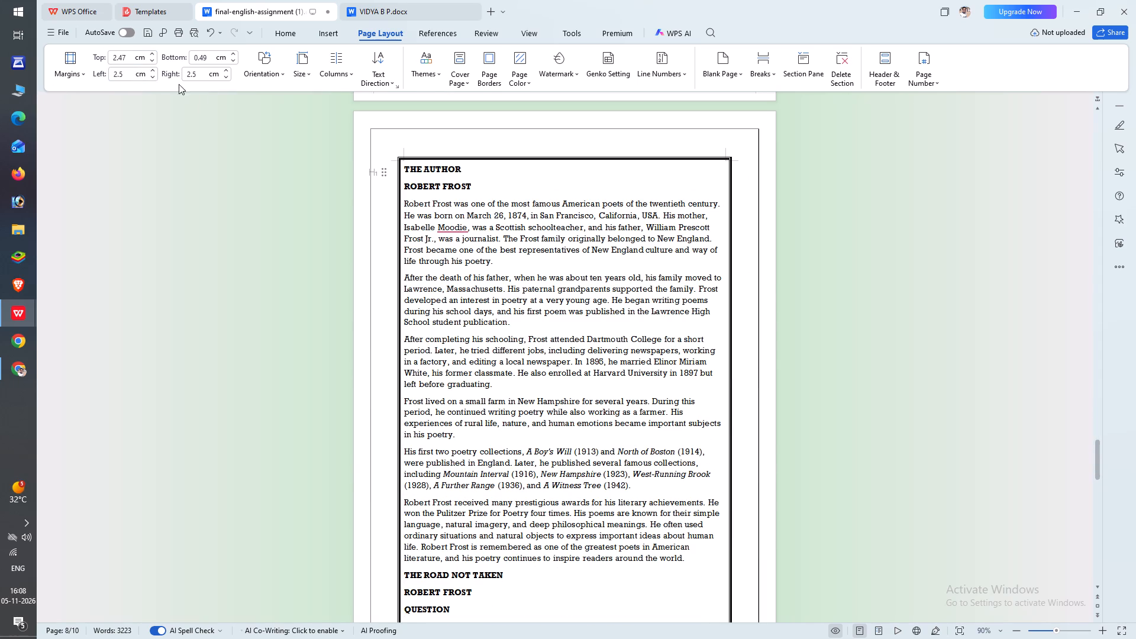
{"action": "left_click_drag", "start_coordinate": [128, 51], "coordinate": [96, 51]}
{"action": "left_click_drag", "start_coordinate": [127, 54], "coordinate": [93, 66]}
{"action": "key", "text": "1"}
{"action": "left_click_drag", "start_coordinate": [122, 73], "coordinate": [86, 76]}
{"action": "key", "text": "1"}
{"action": "left_click_drag", "start_coordinate": [199, 72], "coordinate": [161, 76]}
{"action": "key", "text": "1"}
{"action": "left_click_drag", "start_coordinate": [206, 57], "coordinate": [149, 64]}
{"action": "key", "text": "1"}
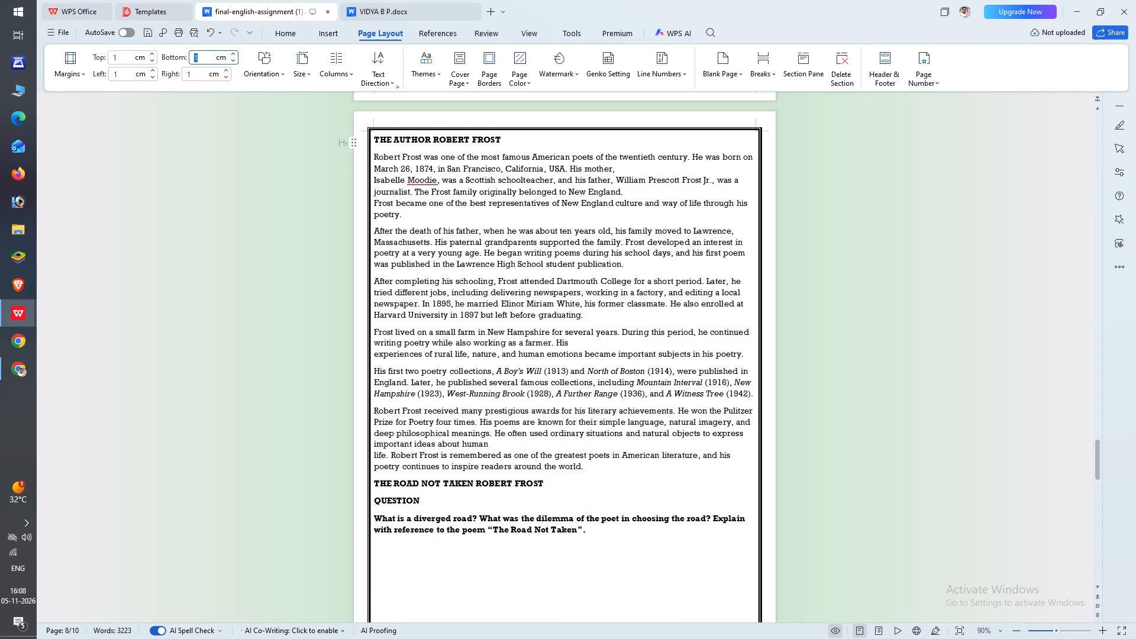
{"action": "left_click", "coordinate": [224, 167]}
Set the top, bottom, right and left margins of page 9, headed Poem Explanation, to 1 cm.
{"action": "scroll", "coordinate": [227, 173], "scroll_direction": "down", "scroll_amount": 10}
{"action": "left_click", "coordinate": [410, 234]}
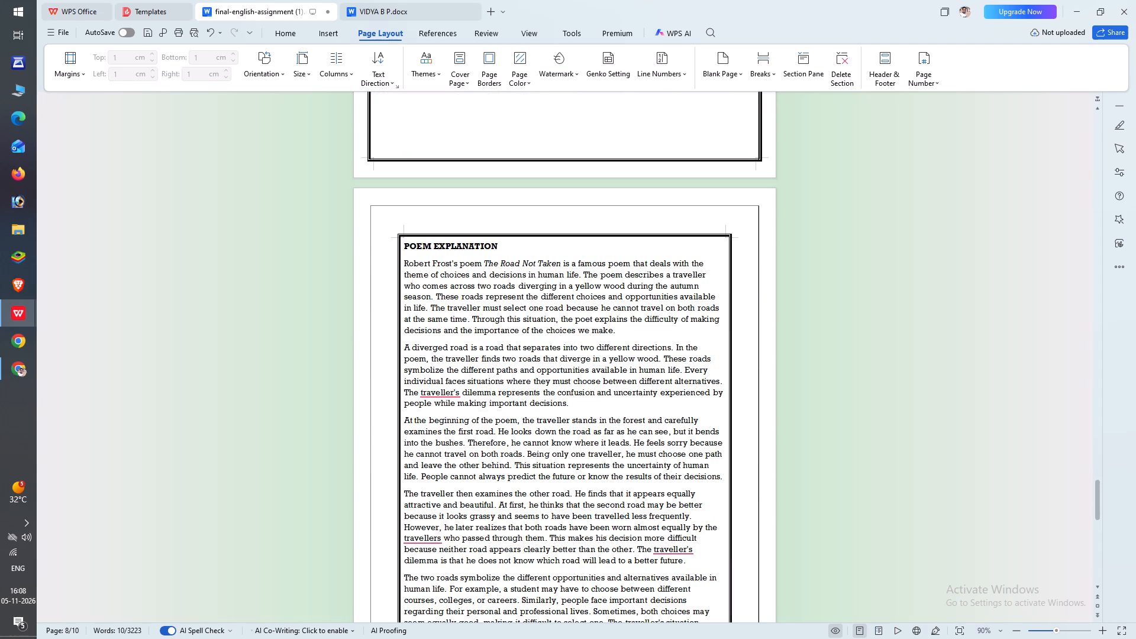
{"action": "left_click_drag", "start_coordinate": [127, 57], "coordinate": [79, 60]}
{"action": "key", "text": "1"}
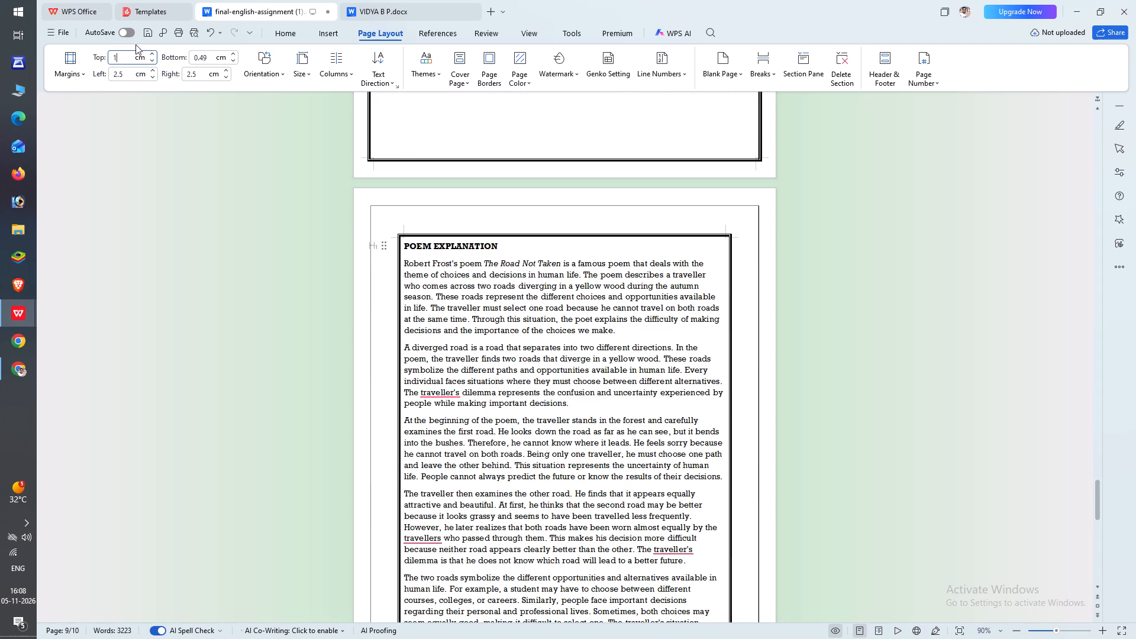
{"action": "left_click_drag", "start_coordinate": [205, 53], "coordinate": [172, 64]}
{"action": "key", "text": "1"}
{"action": "left_click_drag", "start_coordinate": [207, 56], "coordinate": [168, 67]}
{"action": "key", "text": "1"}
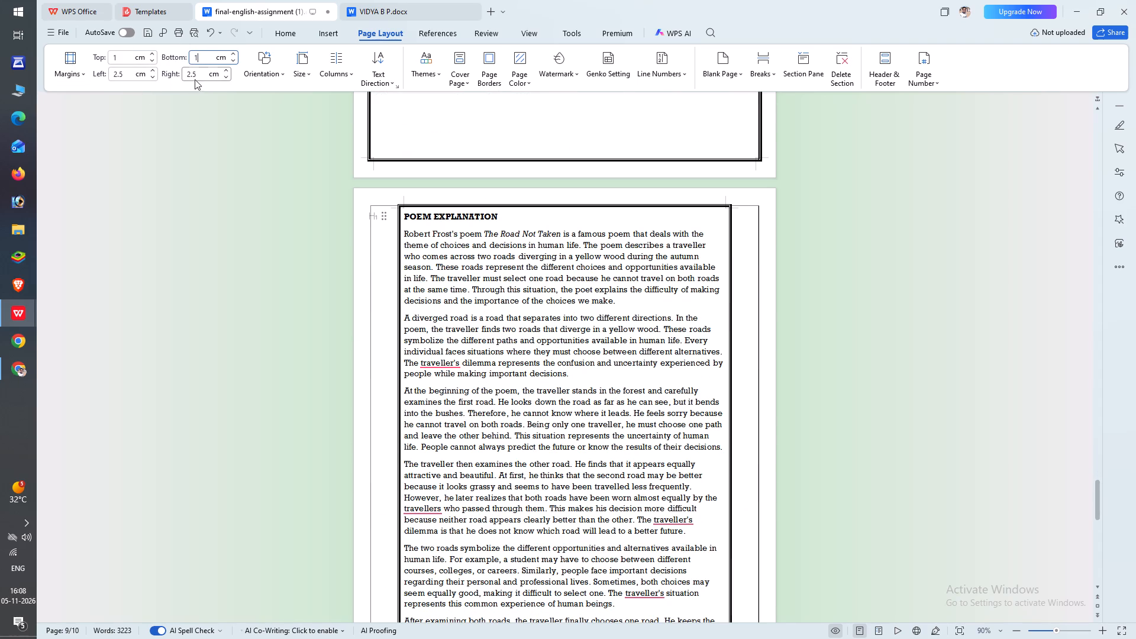
{"action": "left_click_drag", "start_coordinate": [199, 75], "coordinate": [140, 85]}
{"action": "key", "text": "1"}
{"action": "left_click_drag", "start_coordinate": [121, 78], "coordinate": [62, 83]}
{"action": "key", "text": "1"}
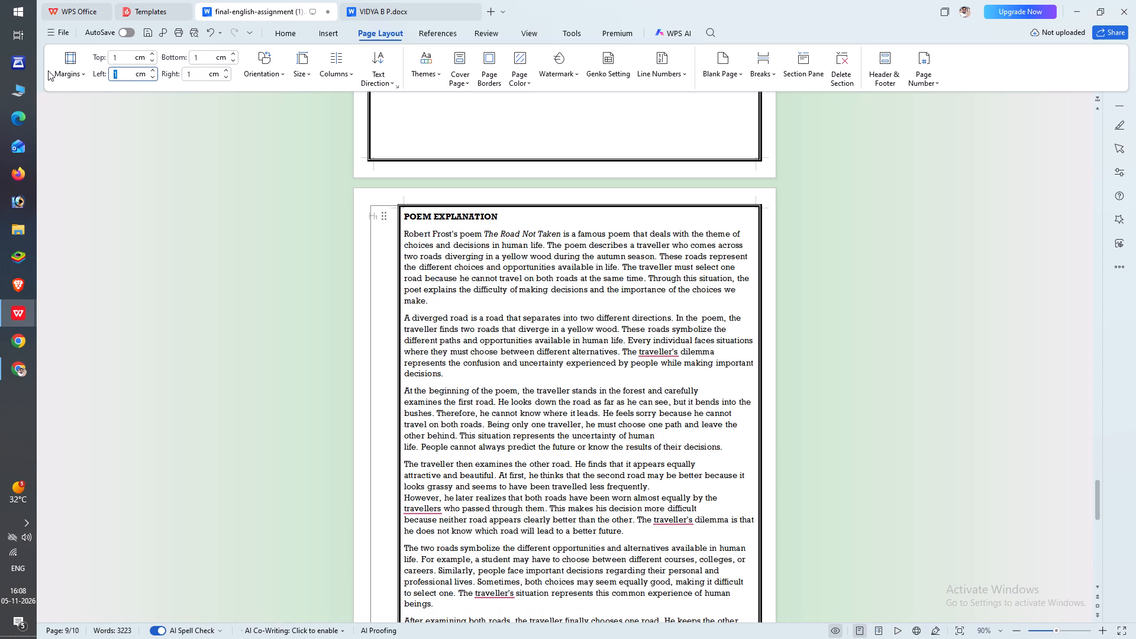
{"action": "key", "text": "Return"}
Set all four margins of page 10, which ends with the conclusion on The Road Not Taken, to 1 cm.
{"action": "scroll", "coordinate": [66, 107], "scroll_direction": "down", "scroll_amount": 17}
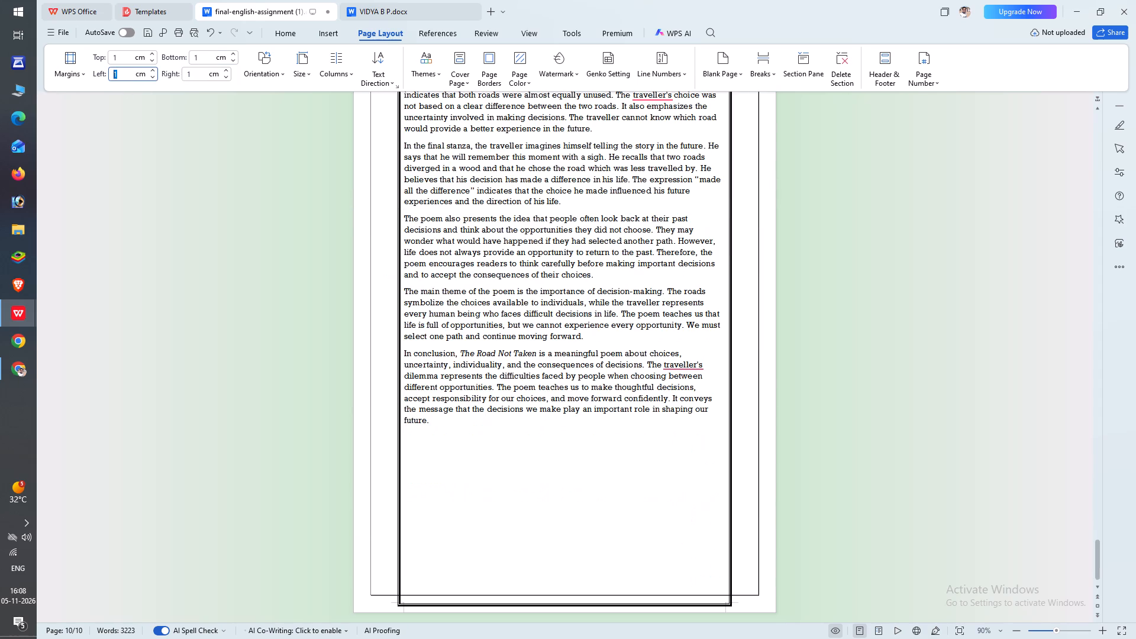
{"action": "left_click", "coordinate": [388, 166]}
{"action": "left_click", "coordinate": [319, 221]}
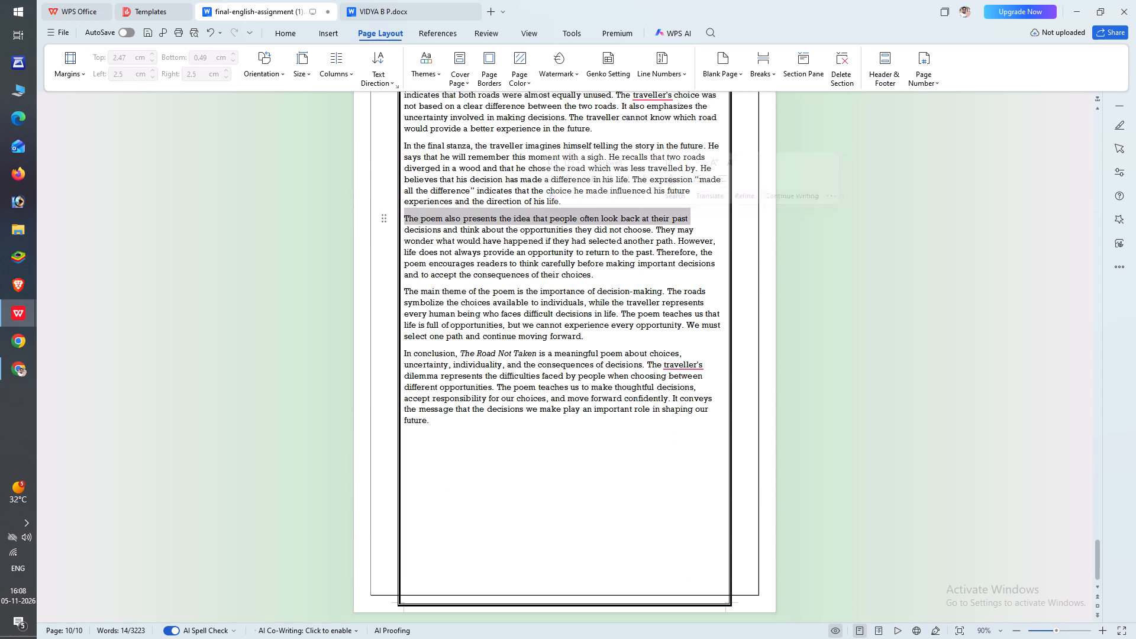
{"action": "left_click", "coordinate": [499, 437]}
{"action": "left_click_drag", "start_coordinate": [125, 59], "coordinate": [79, 56]}
{"action": "key", "text": "1"}
{"action": "left_click_drag", "start_coordinate": [209, 53], "coordinate": [149, 65]}
{"action": "key", "text": "1"}
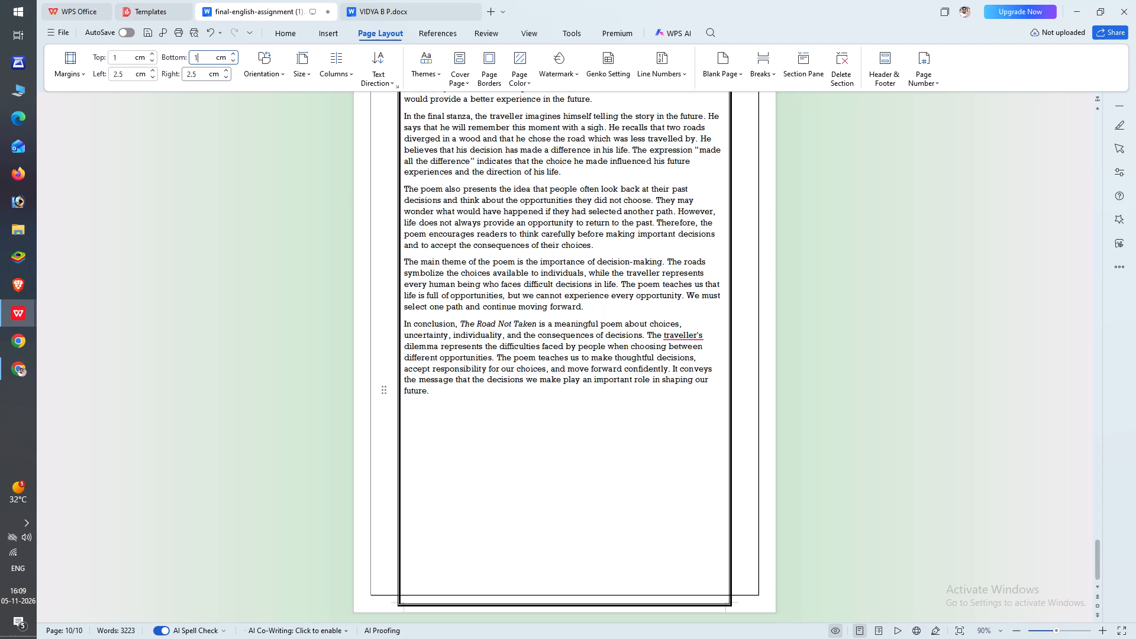
{"action": "left_click", "coordinate": [193, 74]}
{"action": "left_click_drag", "start_coordinate": [196, 74], "coordinate": [157, 77]}
{"action": "key", "text": "1"}
{"action": "left_click_drag", "start_coordinate": [128, 75], "coordinate": [89, 80]}
{"action": "key", "text": "1"}
{"action": "left_click_drag", "start_coordinate": [193, 76], "coordinate": [135, 78]}
{"action": "key", "text": "1"}
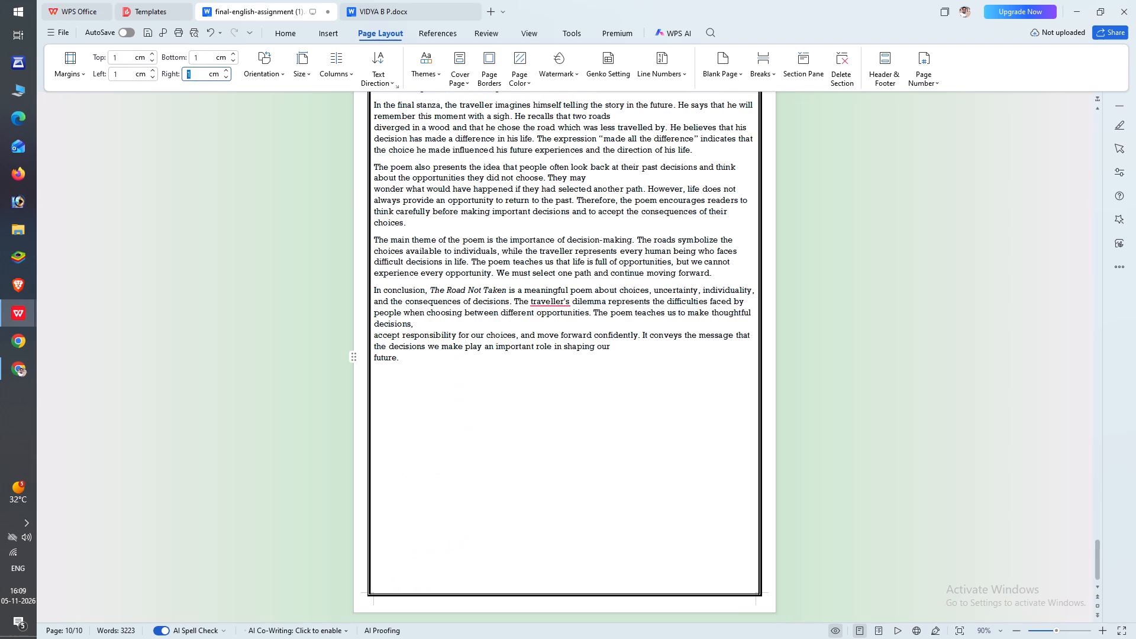
{"action": "left_click", "coordinate": [234, 164]}
Examine the borders and margins of all pages, from the last page back to the cover page.
{"action": "scroll", "coordinate": [234, 165], "scroll_direction": "down", "scroll_amount": 8}
{"action": "scroll", "coordinate": [239, 171], "scroll_direction": "up", "scroll_amount": 1}
{"action": "scroll", "coordinate": [246, 176], "scroll_direction": "down", "scroll_amount": 14}
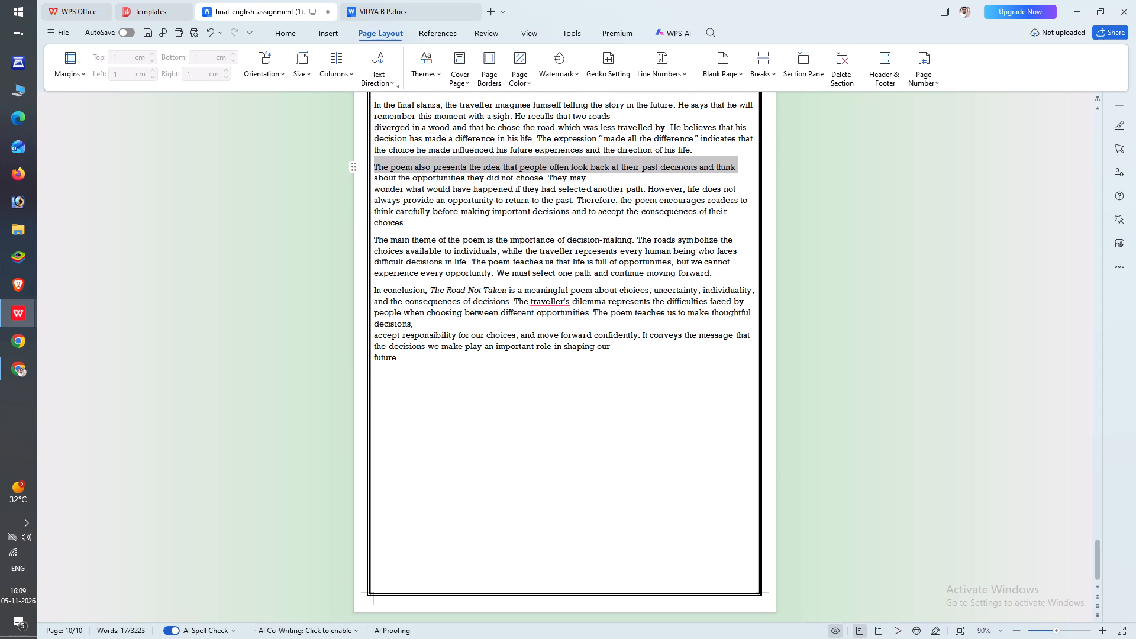
{"action": "scroll", "coordinate": [569, 427], "scroll_direction": "up", "scroll_amount": 8}
{"action": "scroll", "coordinate": [570, 428], "scroll_direction": "down", "scroll_amount": 7}
{"action": "scroll", "coordinate": [576, 432], "scroll_direction": "up", "scroll_amount": 1}
{"action": "scroll", "coordinate": [576, 432], "scroll_direction": "down", "scroll_amount": 8}
{"action": "left_click", "coordinate": [577, 437]}
{"action": "scroll", "coordinate": [573, 439], "scroll_direction": "up", "scroll_amount": 19}
{"action": "scroll", "coordinate": [537, 401], "scroll_direction": "down", "scroll_amount": 1}
{"action": "scroll", "coordinate": [538, 401], "scroll_direction": "up", "scroll_amount": 13}
{"action": "scroll", "coordinate": [522, 395], "scroll_direction": "down", "scroll_amount": 1}
{"action": "scroll", "coordinate": [522, 395], "scroll_direction": "up", "scroll_amount": 9}
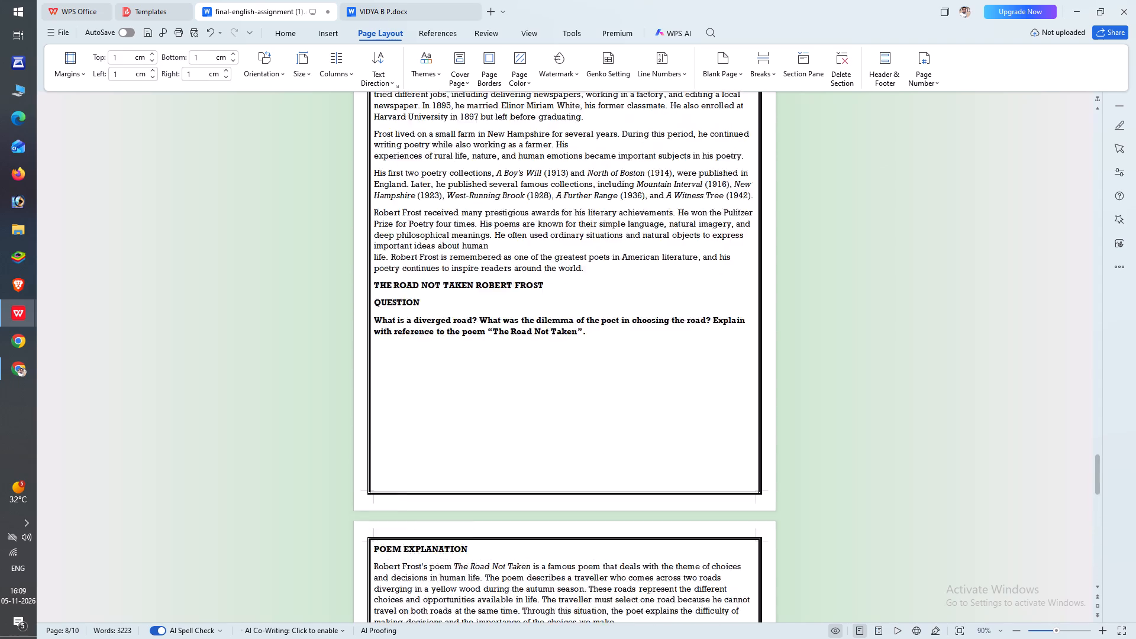
{"action": "scroll", "coordinate": [513, 395], "scroll_direction": "up", "scroll_amount": 14}
{"action": "scroll", "coordinate": [513, 395], "scroll_direction": "down", "scroll_amount": 1}
{"action": "scroll", "coordinate": [513, 395], "scroll_direction": "up", "scroll_amount": 17}
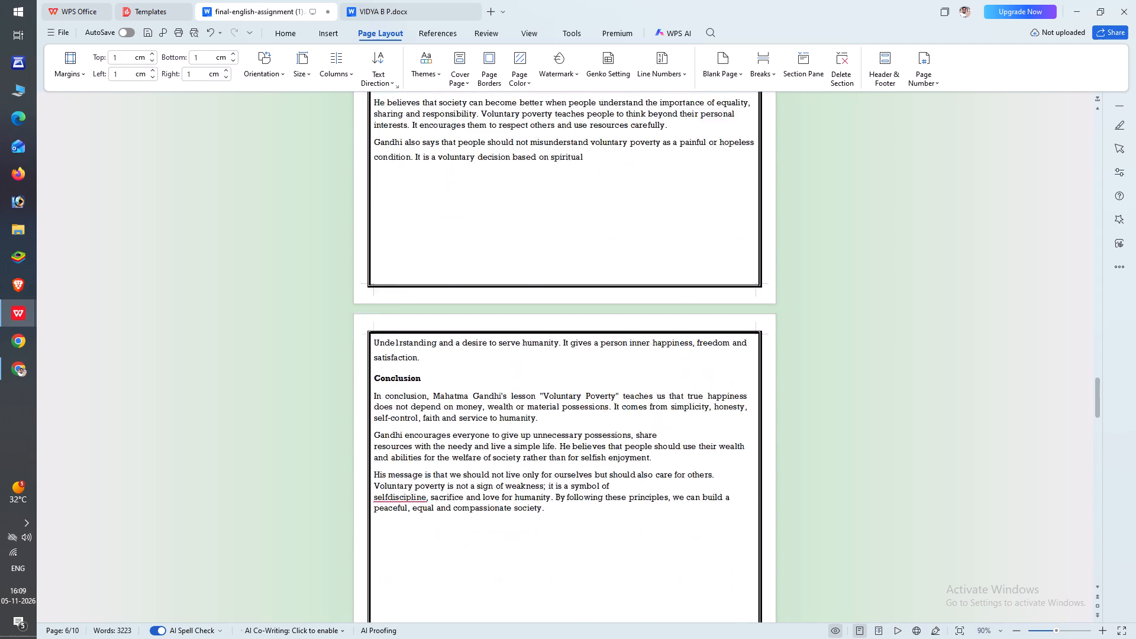
{"action": "scroll", "coordinate": [512, 390], "scroll_direction": "up", "scroll_amount": 1}
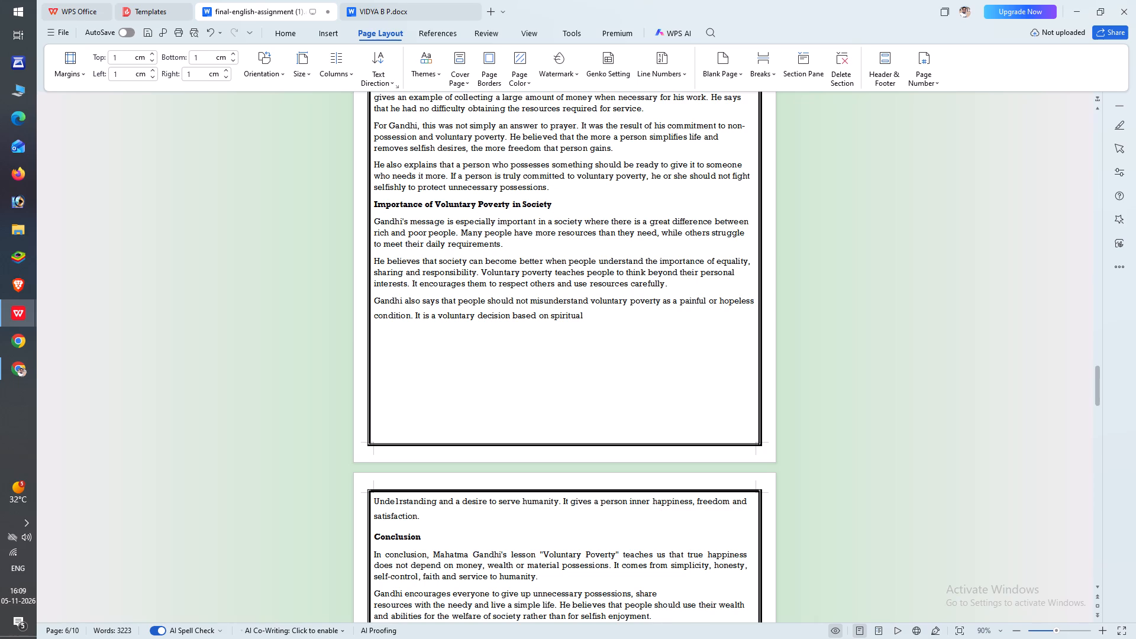
{"action": "scroll", "coordinate": [149, 308], "scroll_direction": "up", "scroll_amount": 13}
{"action": "scroll", "coordinate": [153, 312], "scroll_direction": "down", "scroll_amount": 1}
{"action": "scroll", "coordinate": [153, 312], "scroll_direction": "up", "scroll_amount": 6}
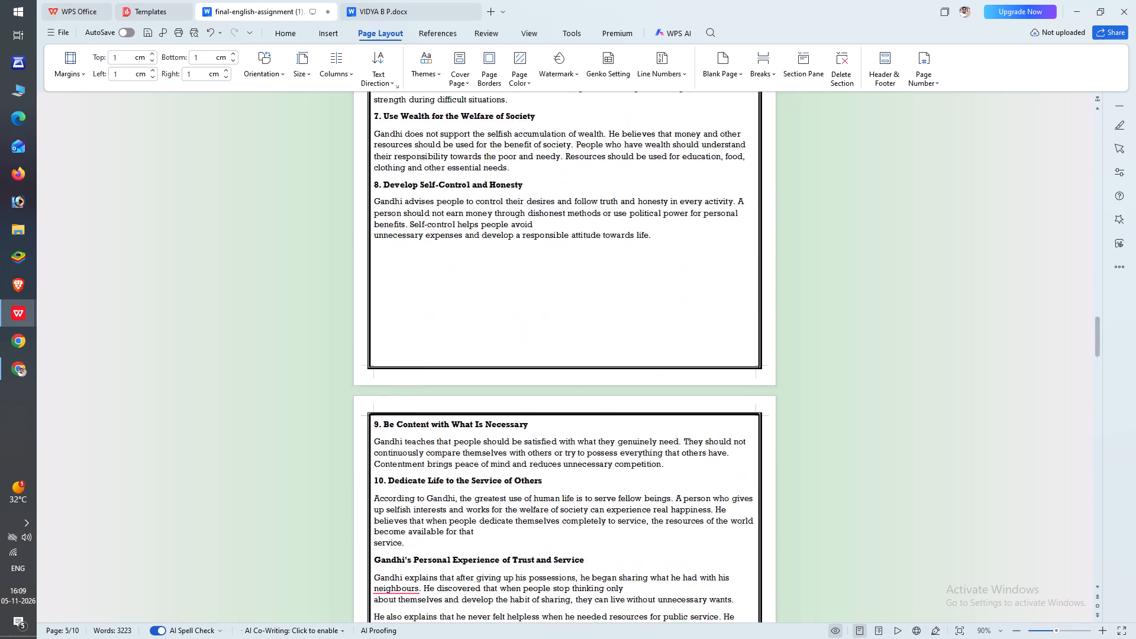
{"action": "scroll", "coordinate": [121, 254], "scroll_direction": "up", "scroll_amount": 9}
{"action": "scroll", "coordinate": [134, 256], "scroll_direction": "down", "scroll_amount": 1}
{"action": "scroll", "coordinate": [135, 256], "scroll_direction": "up", "scroll_amount": 20}
{"action": "scroll", "coordinate": [135, 256], "scroll_direction": "up", "scroll_amount": 1}
{"action": "scroll", "coordinate": [192, 274], "scroll_direction": "down", "scroll_amount": 1}
{"action": "scroll", "coordinate": [192, 274], "scroll_direction": "up", "scroll_amount": 2}
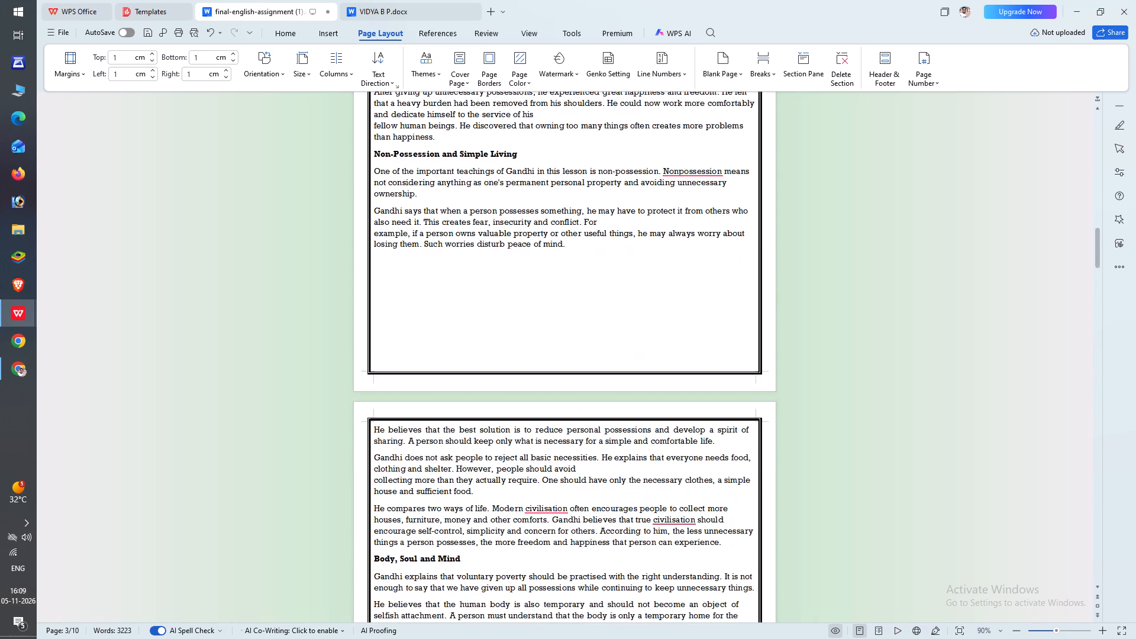
{"action": "scroll", "coordinate": [192, 274], "scroll_direction": "up", "scroll_amount": 7}
{"action": "scroll", "coordinate": [208, 305], "scroll_direction": "down", "scroll_amount": 1}
{"action": "scroll", "coordinate": [208, 305], "scroll_direction": "up", "scroll_amount": 10}
{"action": "scroll", "coordinate": [208, 305], "scroll_direction": "down", "scroll_amount": 1}
{"action": "scroll", "coordinate": [208, 305], "scroll_direction": "up", "scroll_amount": 18}
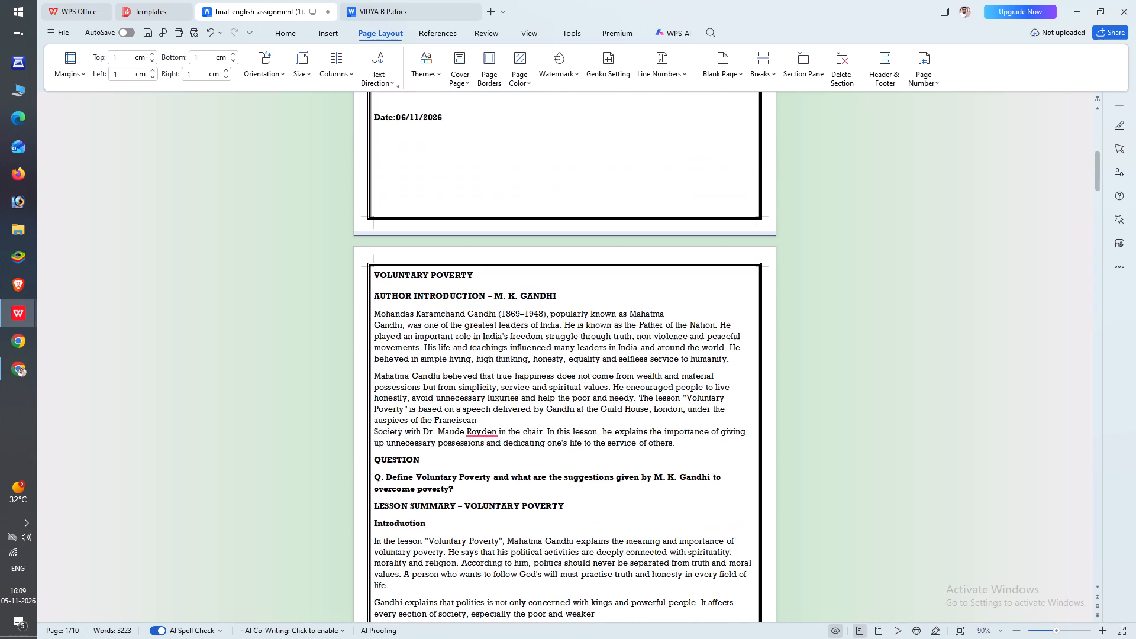
{"action": "scroll", "coordinate": [222, 488], "scroll_direction": "up", "scroll_amount": 13}
{"action": "scroll", "coordinate": [443, 412], "scroll_direction": "down", "scroll_amount": 1}
{"action": "scroll", "coordinate": [446, 411], "scroll_direction": "up", "scroll_amount": 11}
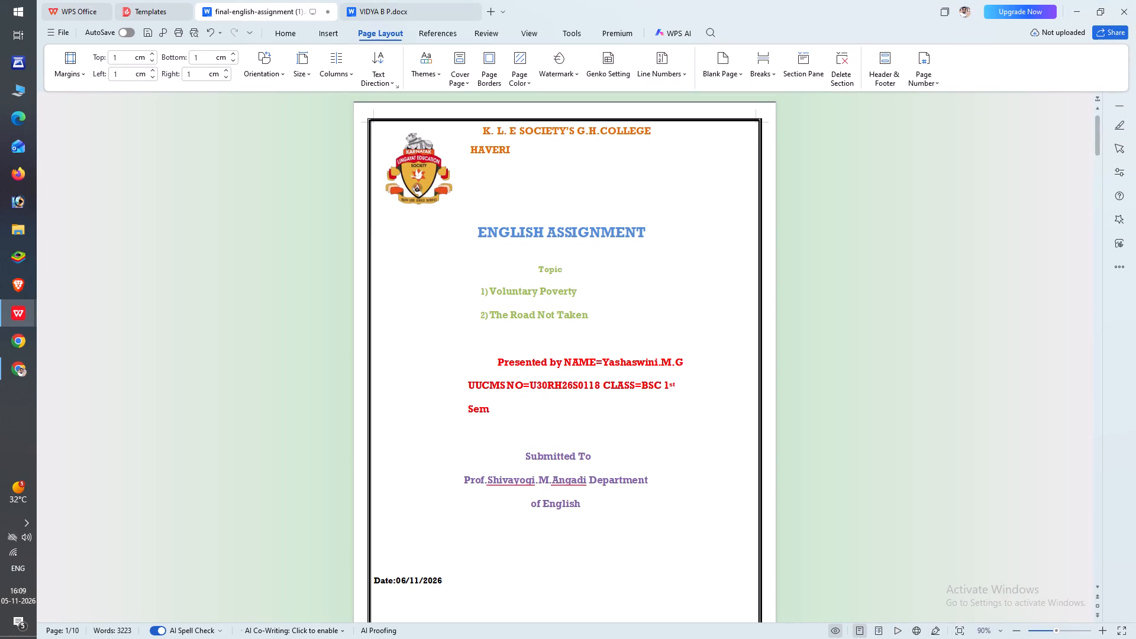
Shift the word HAVERI along with spaces so it sits centred beneath the college name in the cover heading.
{"action": "left_click", "coordinate": [471, 146]}
{"action": "key", "text": "space"}
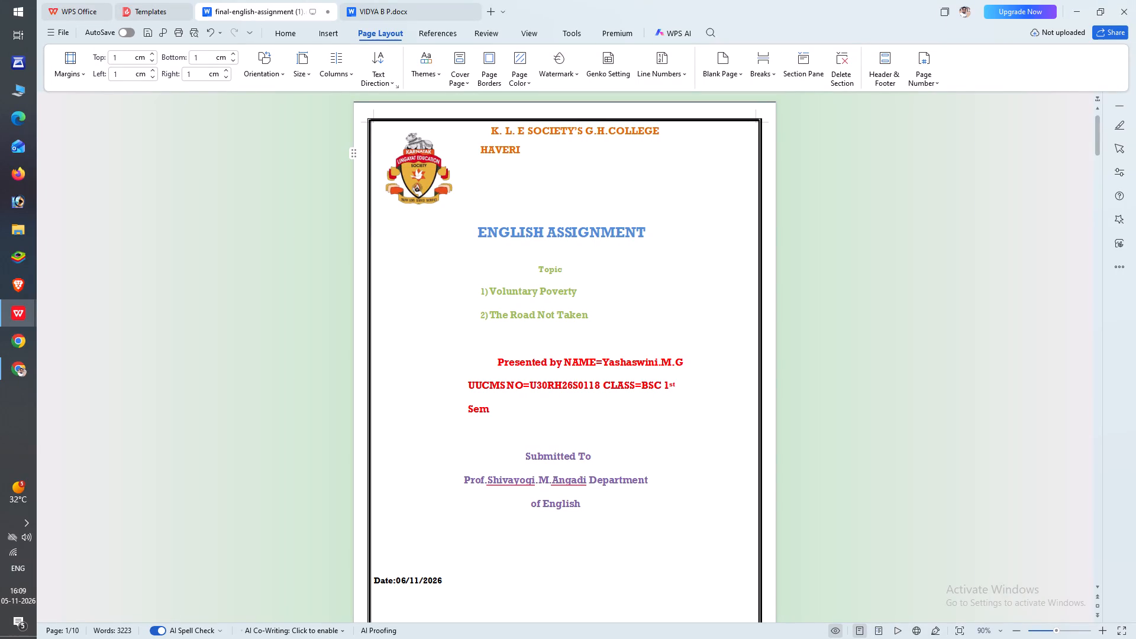
{"action": "key", "text": "space"}
{"action": "key", "text": "space"}
{"action": "key", "text": "space"}
{"action": "key", "text": "space"}
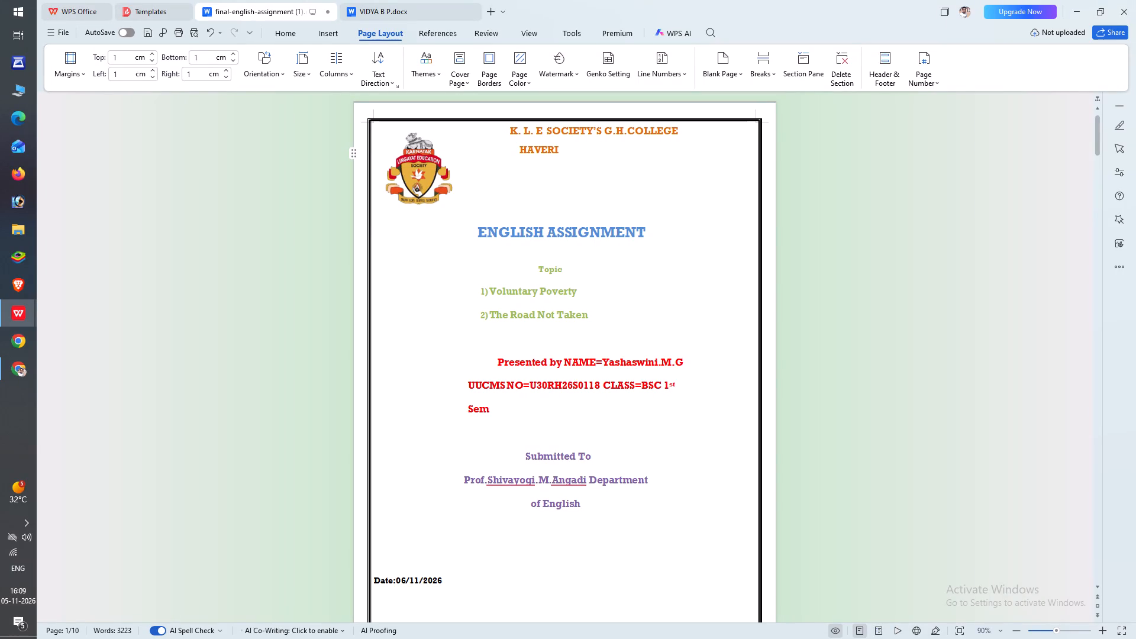
{"action": "key", "text": "space"}
{"action": "key", "text": "space"}
{"action": "key", "text": "space"}
{"action": "key", "text": "space"}
{"action": "key", "text": "space"}
{"action": "key", "text": "space"}
{"action": "key", "text": "space"}
{"action": "key", "text": "space"}
{"action": "key", "text": "space"}
{"action": "key", "text": "space"}
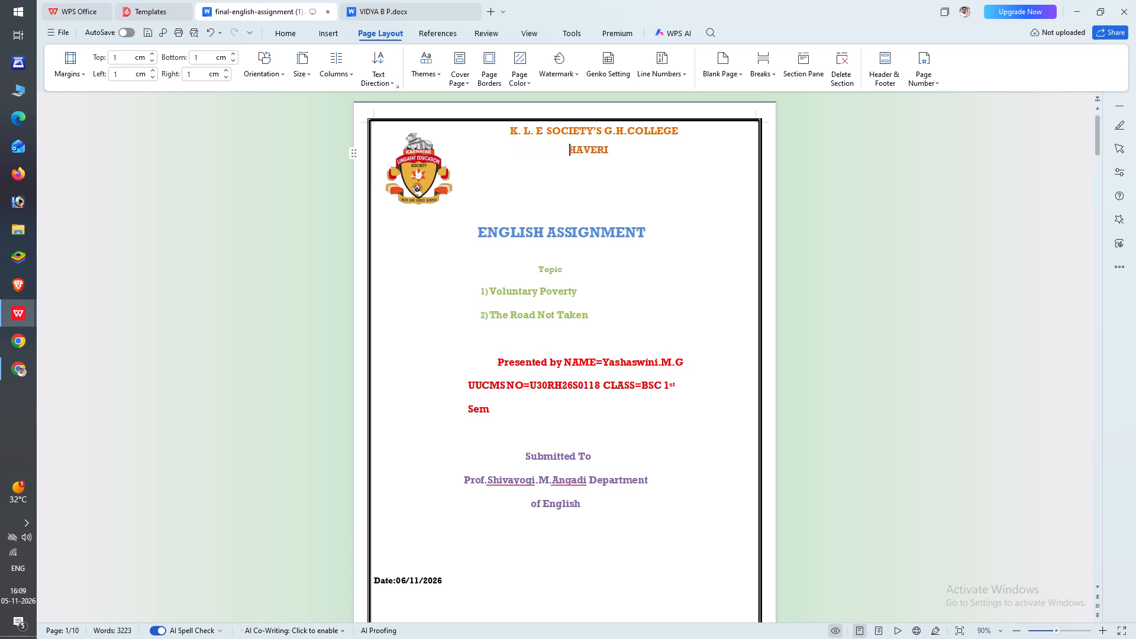
Insert one blank line above the Date line on the cover page.
{"action": "left_click", "coordinate": [429, 305]}
{"action": "scroll", "coordinate": [421, 418], "scroll_direction": "down", "scroll_amount": 3}
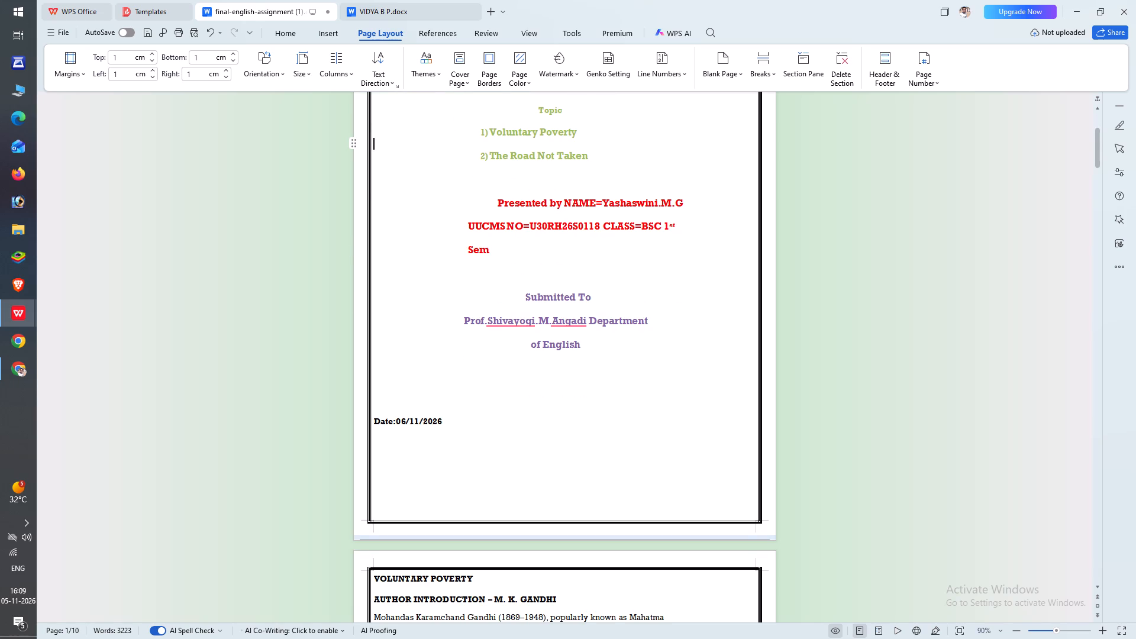
{"action": "left_click", "coordinate": [377, 421]}
{"action": "key", "text": "Return"}
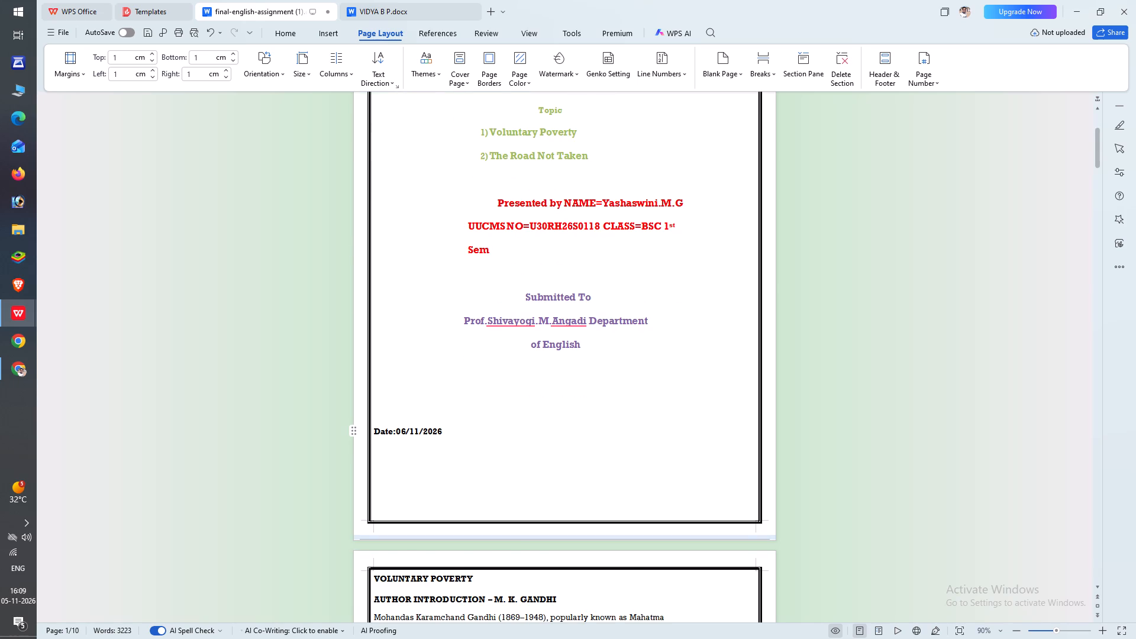
{"action": "scroll", "coordinate": [510, 435], "scroll_direction": "down", "scroll_amount": 5}
{"action": "scroll", "coordinate": [510, 387], "scroll_direction": "down", "scroll_amount": 5}
{"action": "scroll", "coordinate": [514, 383], "scroll_direction": "up", "scroll_amount": 16}
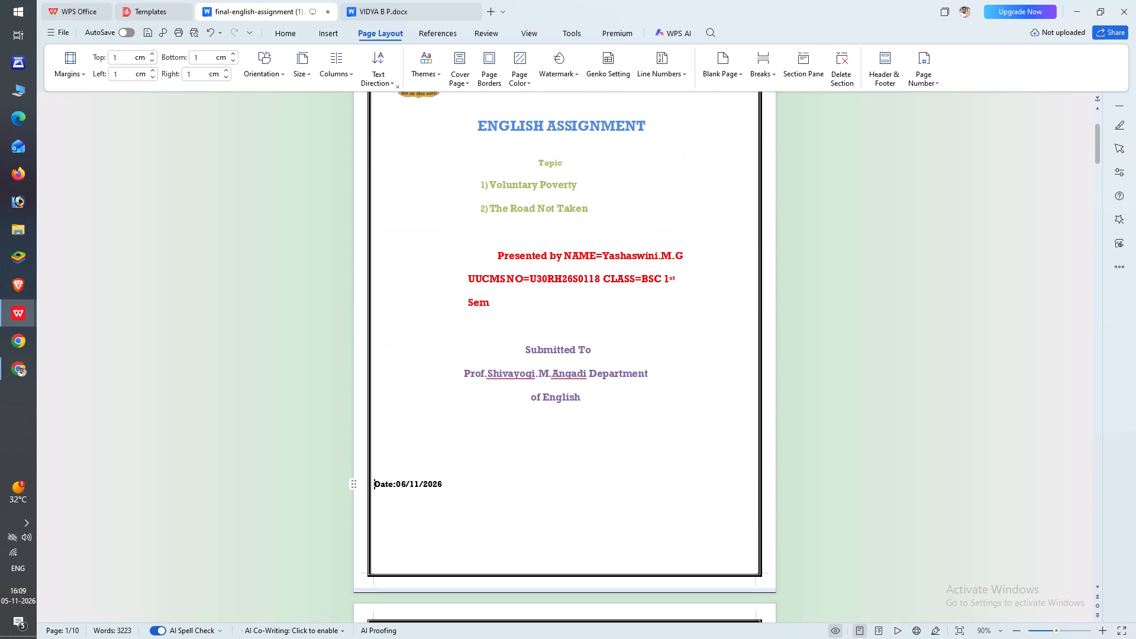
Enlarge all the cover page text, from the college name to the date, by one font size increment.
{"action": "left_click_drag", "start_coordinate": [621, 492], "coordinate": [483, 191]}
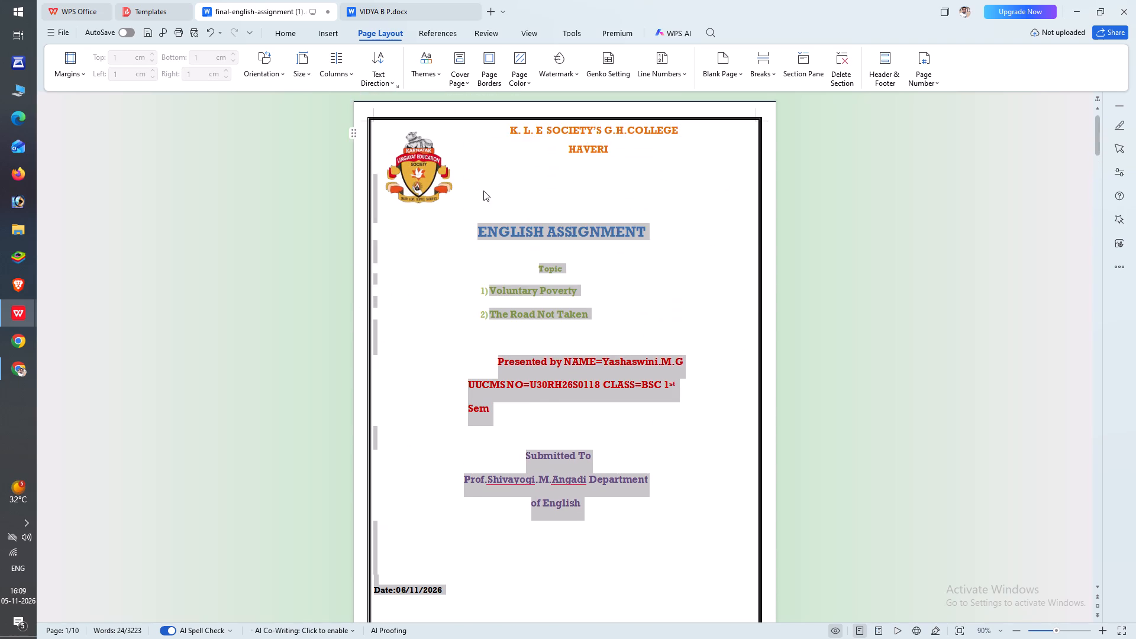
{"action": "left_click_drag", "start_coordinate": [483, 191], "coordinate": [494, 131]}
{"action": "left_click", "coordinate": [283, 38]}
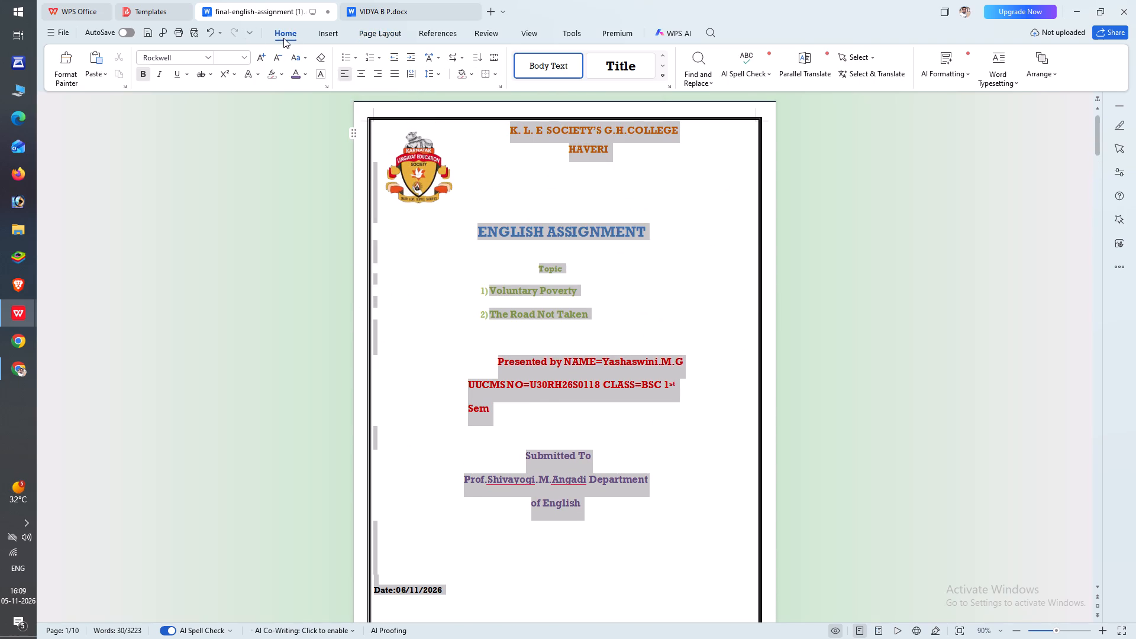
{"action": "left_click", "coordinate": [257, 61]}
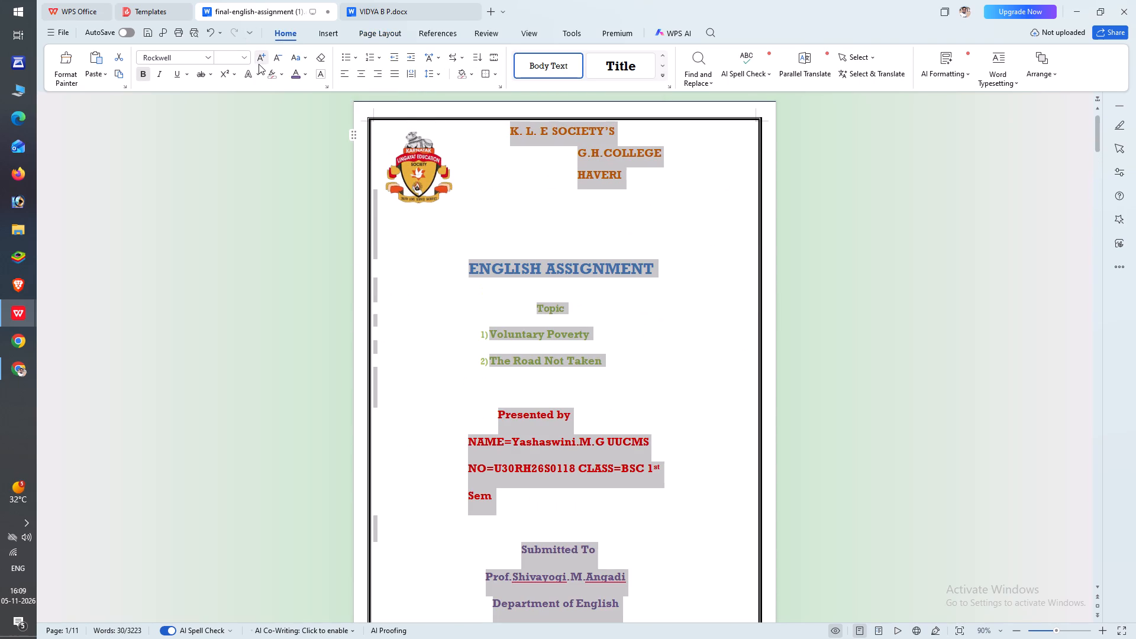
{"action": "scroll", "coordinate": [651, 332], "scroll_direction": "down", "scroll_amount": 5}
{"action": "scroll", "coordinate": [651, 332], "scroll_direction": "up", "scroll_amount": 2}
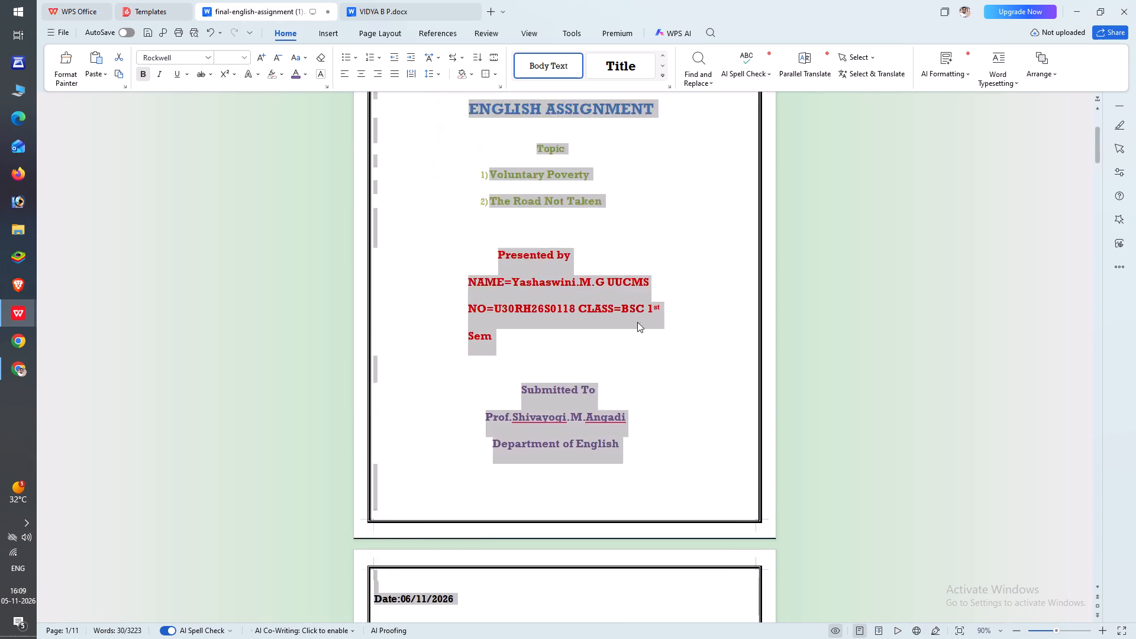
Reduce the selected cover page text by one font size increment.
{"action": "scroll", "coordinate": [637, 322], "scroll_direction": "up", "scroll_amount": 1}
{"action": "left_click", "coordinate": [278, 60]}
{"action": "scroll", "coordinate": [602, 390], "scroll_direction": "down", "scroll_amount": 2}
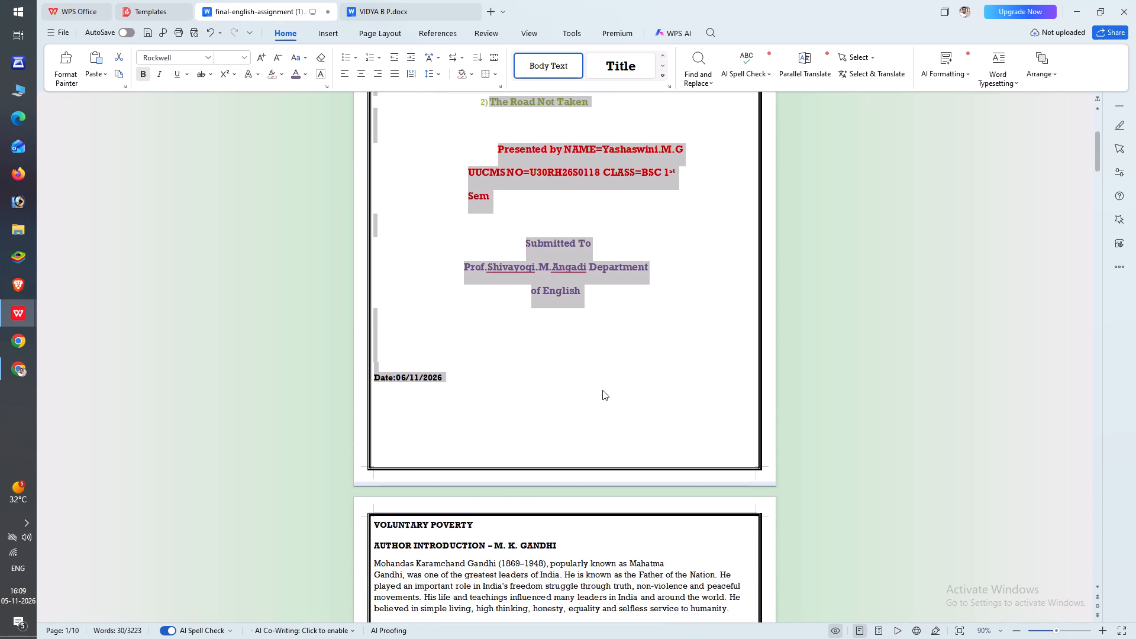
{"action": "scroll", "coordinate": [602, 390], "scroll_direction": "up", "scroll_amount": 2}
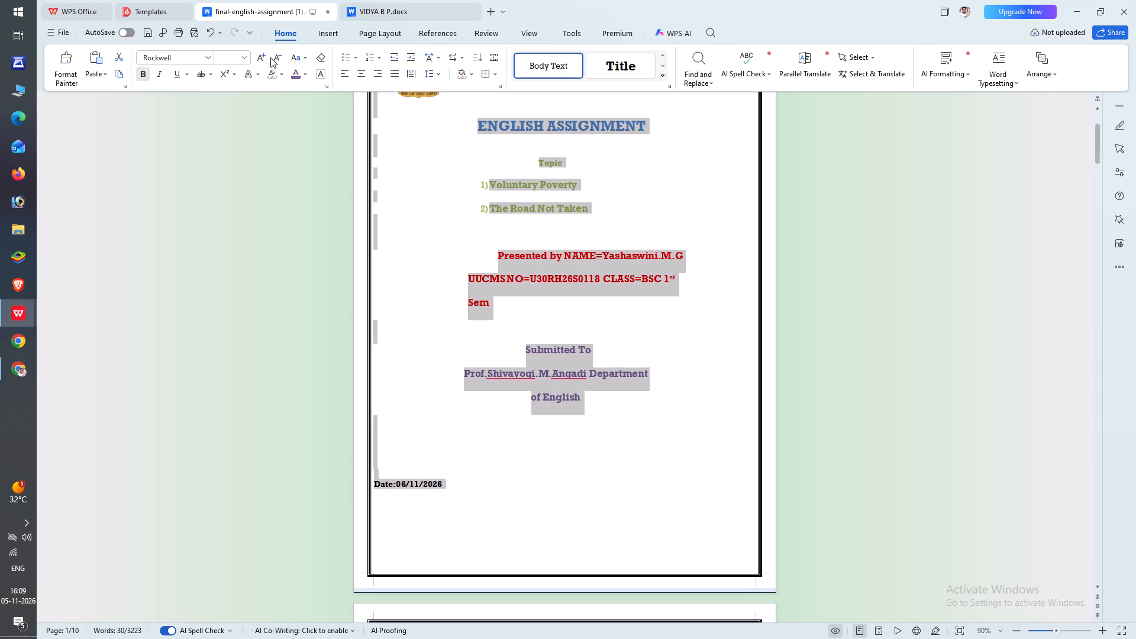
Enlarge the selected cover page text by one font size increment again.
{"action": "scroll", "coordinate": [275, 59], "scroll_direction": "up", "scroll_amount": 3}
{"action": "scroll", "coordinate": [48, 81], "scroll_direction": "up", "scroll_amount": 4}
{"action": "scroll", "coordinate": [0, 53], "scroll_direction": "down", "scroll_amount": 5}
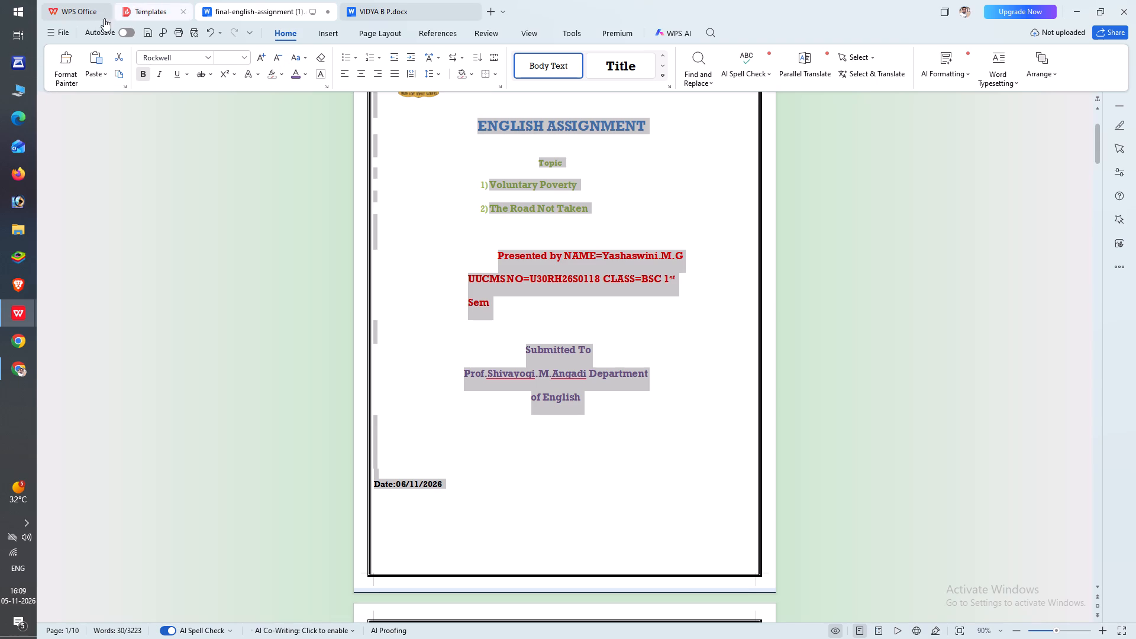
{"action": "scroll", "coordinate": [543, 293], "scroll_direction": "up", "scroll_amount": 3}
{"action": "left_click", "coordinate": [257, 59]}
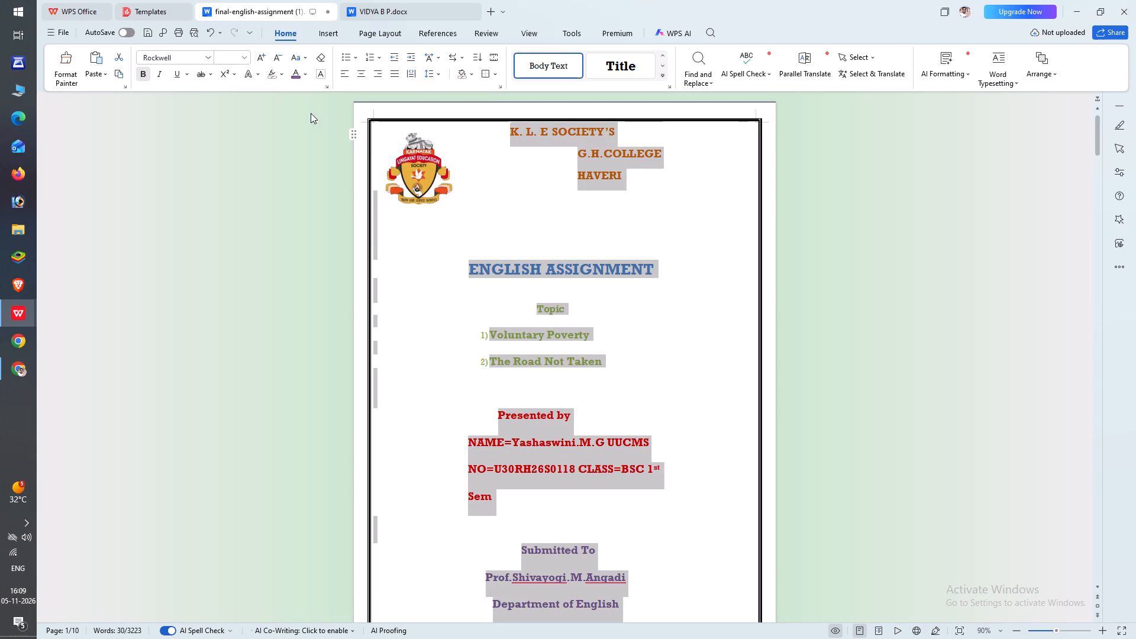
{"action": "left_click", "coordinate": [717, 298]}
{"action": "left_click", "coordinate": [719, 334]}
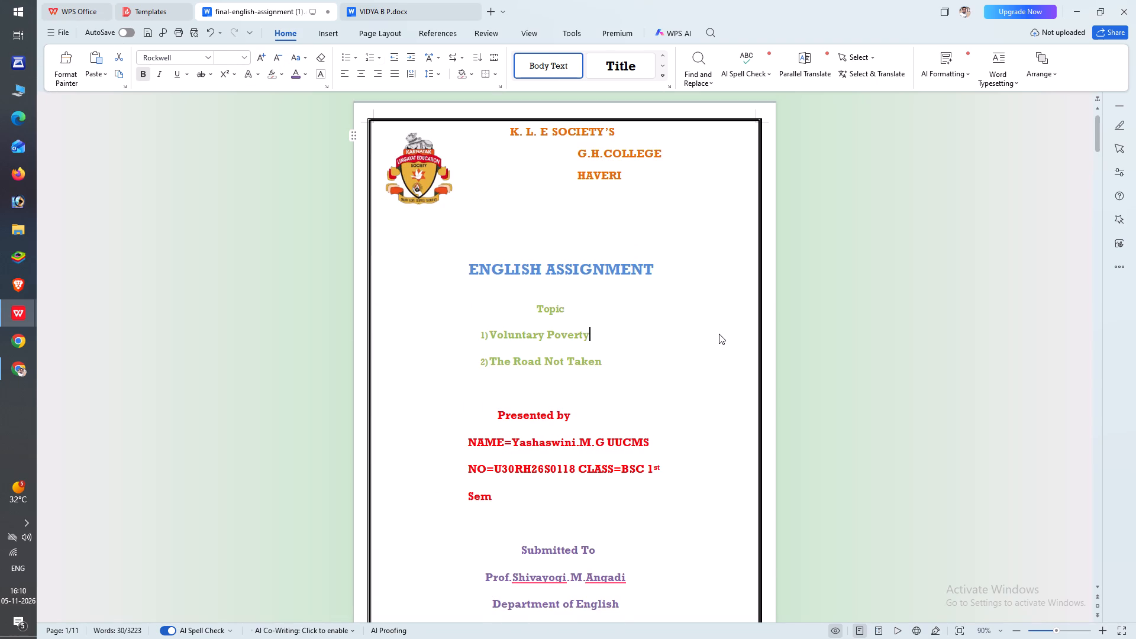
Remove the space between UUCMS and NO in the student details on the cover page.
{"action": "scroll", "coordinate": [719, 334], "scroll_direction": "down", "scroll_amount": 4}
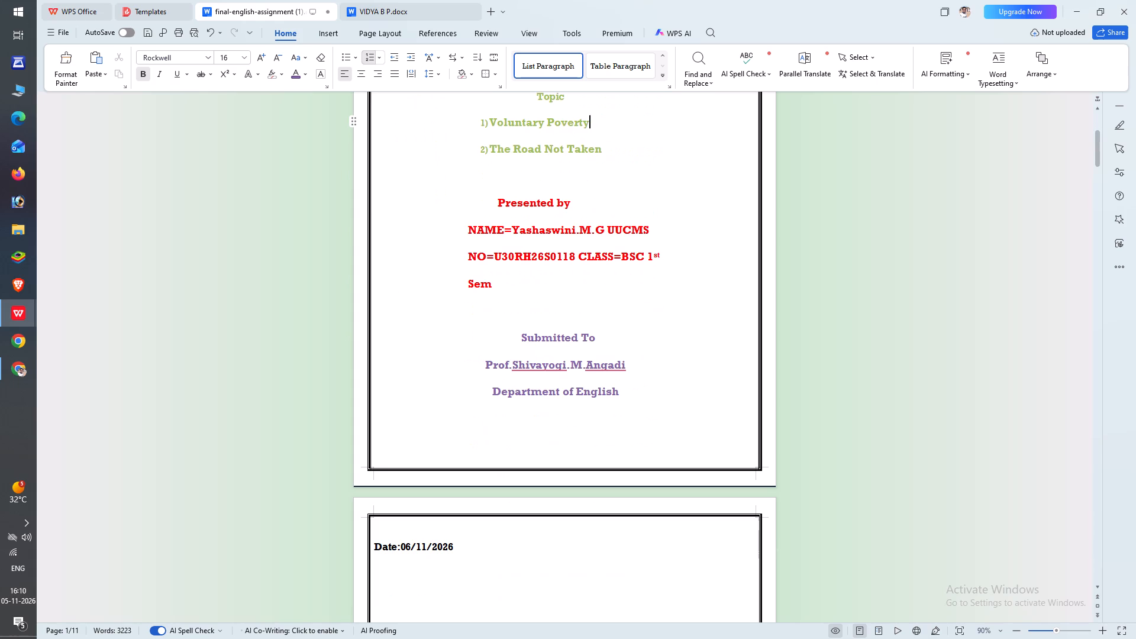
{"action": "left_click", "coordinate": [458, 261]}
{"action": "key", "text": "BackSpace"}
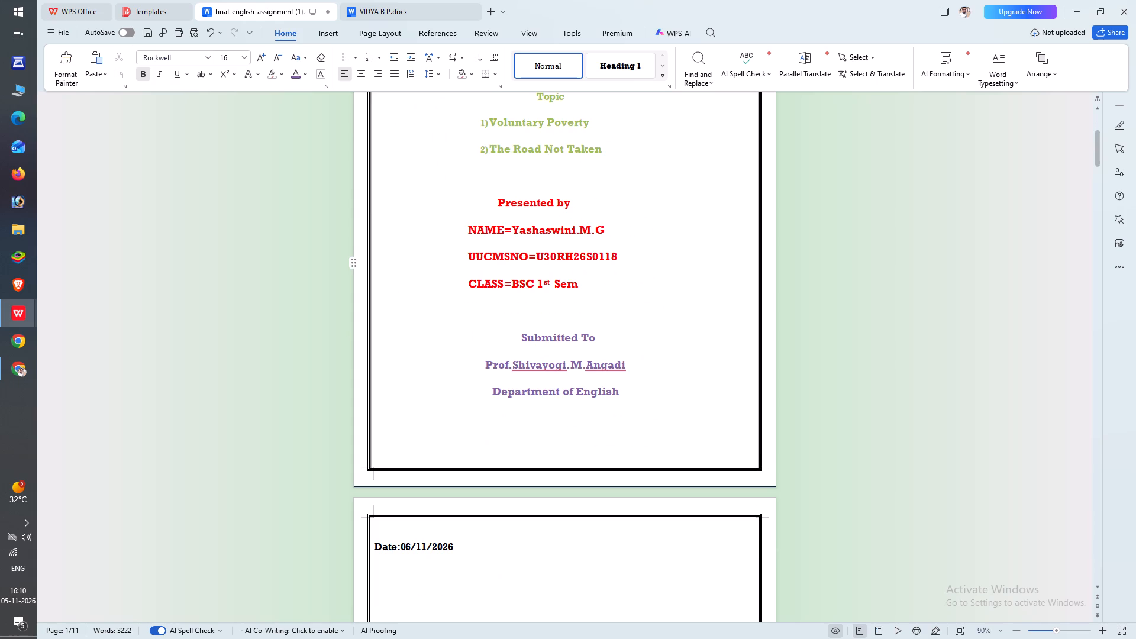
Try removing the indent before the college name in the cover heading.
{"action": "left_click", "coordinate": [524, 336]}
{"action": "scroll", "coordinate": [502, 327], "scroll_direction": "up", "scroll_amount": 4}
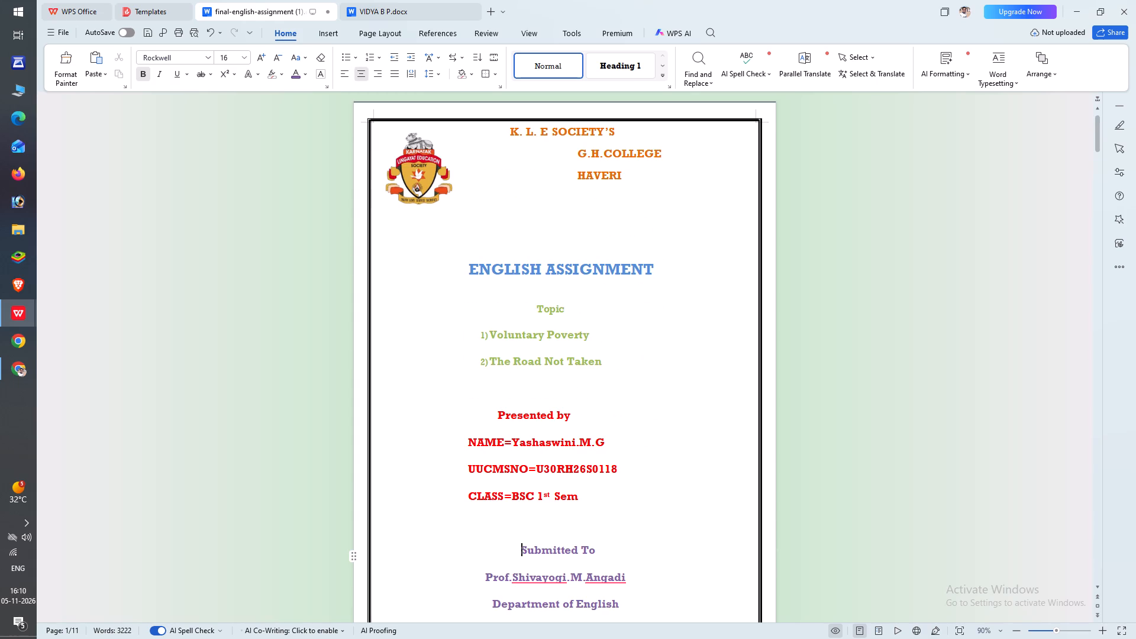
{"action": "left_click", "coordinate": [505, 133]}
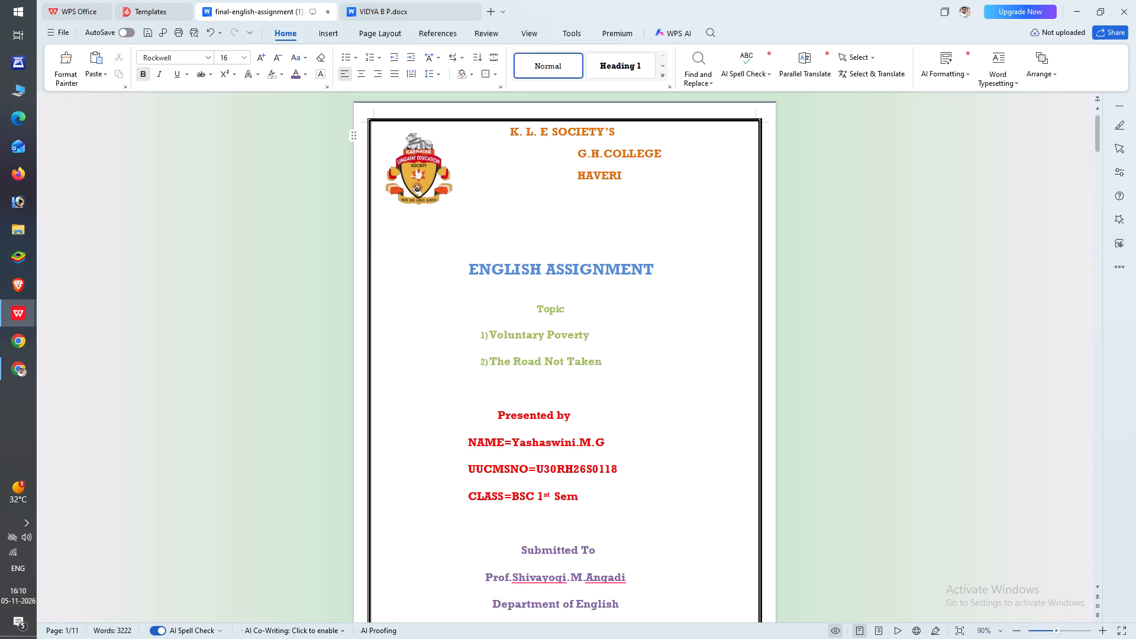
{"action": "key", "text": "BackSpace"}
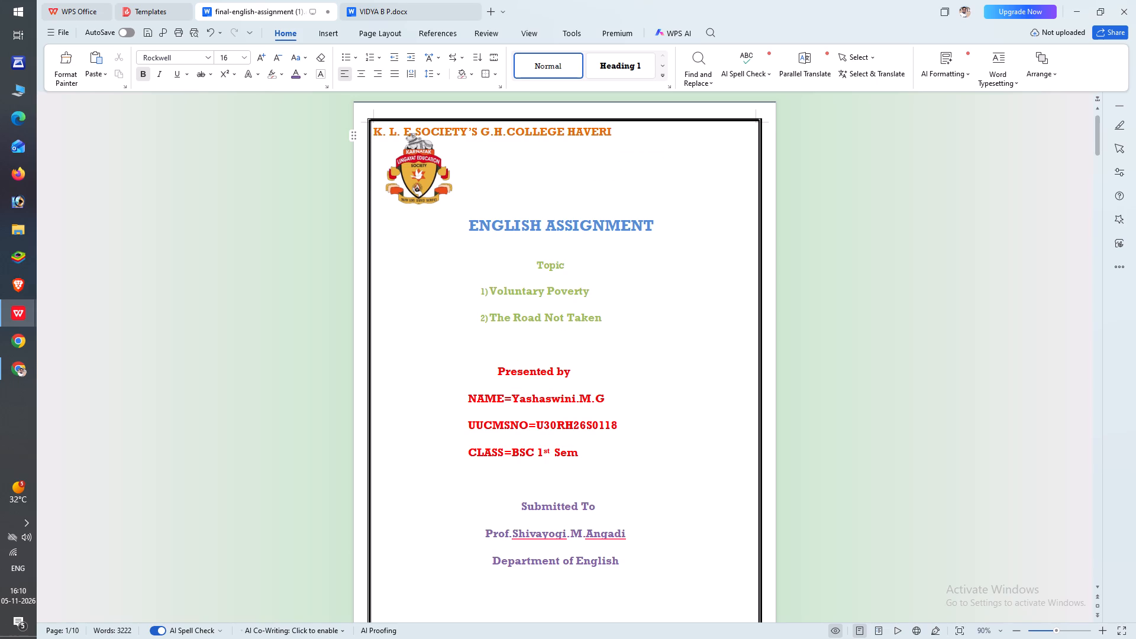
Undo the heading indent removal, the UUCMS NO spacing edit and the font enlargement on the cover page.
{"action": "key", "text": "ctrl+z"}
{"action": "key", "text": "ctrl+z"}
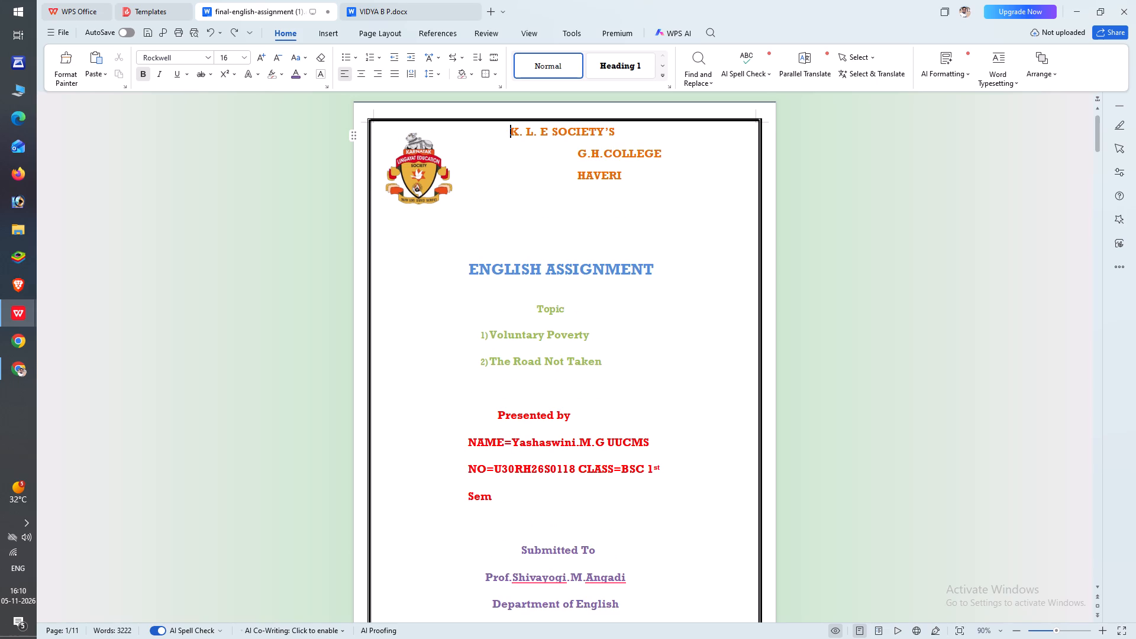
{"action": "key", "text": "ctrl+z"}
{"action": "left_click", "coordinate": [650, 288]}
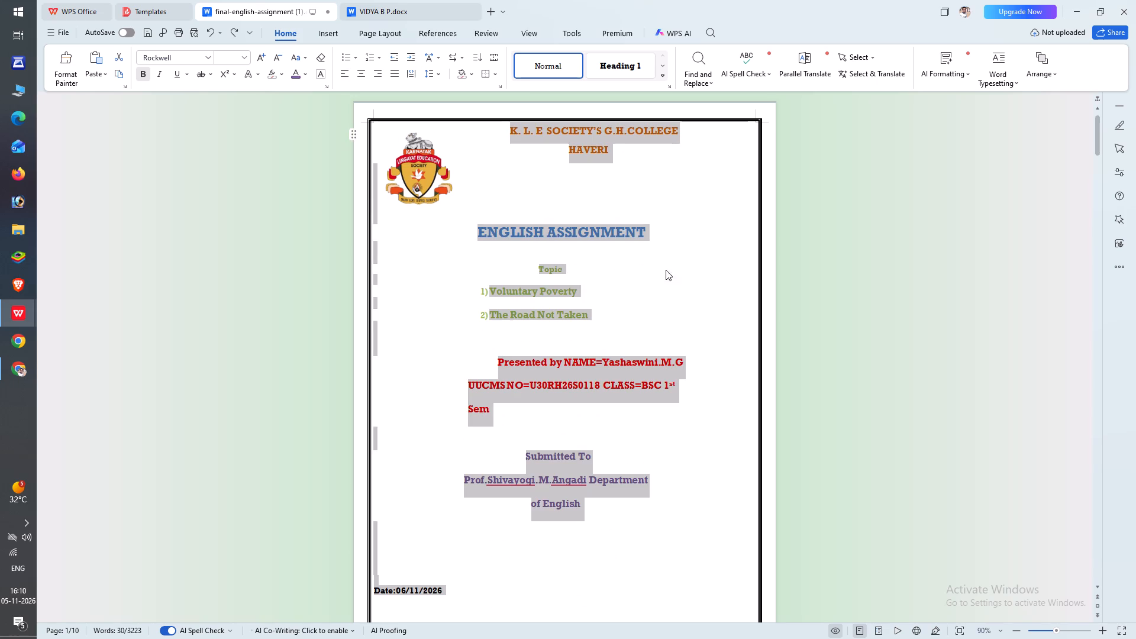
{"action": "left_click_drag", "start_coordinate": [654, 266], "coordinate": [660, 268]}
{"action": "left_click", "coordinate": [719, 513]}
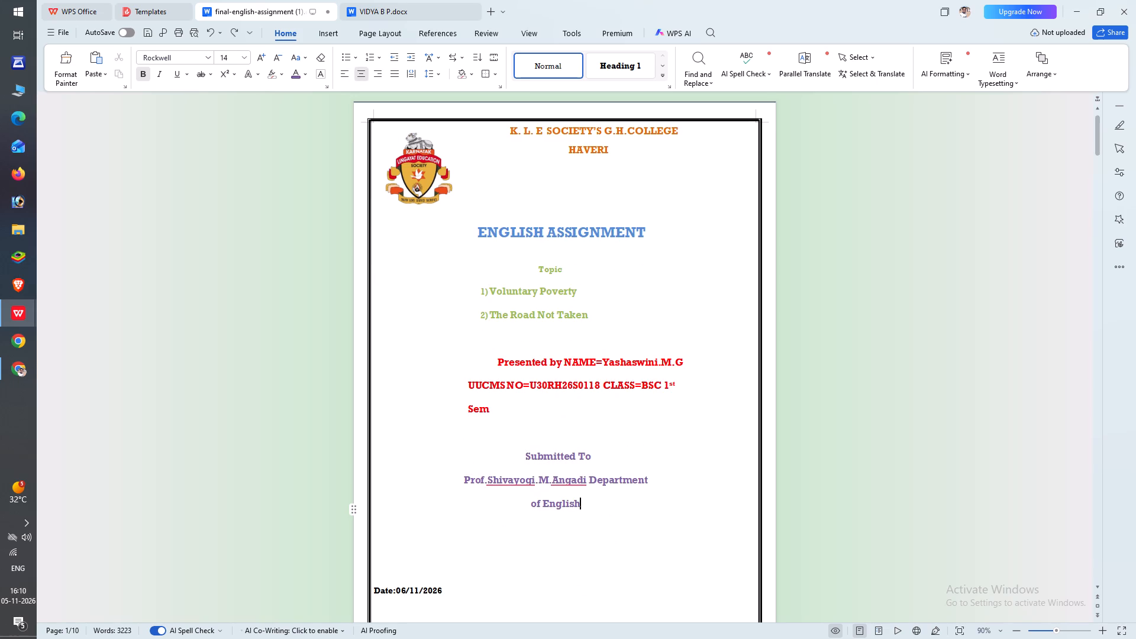
Examine the borders and text layout of the pages from the cover towards the end, and return to the cover.
{"action": "scroll", "coordinate": [703, 493], "scroll_direction": "down", "scroll_amount": 19}
{"action": "scroll", "coordinate": [760, 399], "scroll_direction": "down", "scroll_amount": 7}
{"action": "scroll", "coordinate": [770, 424], "scroll_direction": "up", "scroll_amount": 1}
{"action": "scroll", "coordinate": [767, 431], "scroll_direction": "down", "scroll_amount": 5}
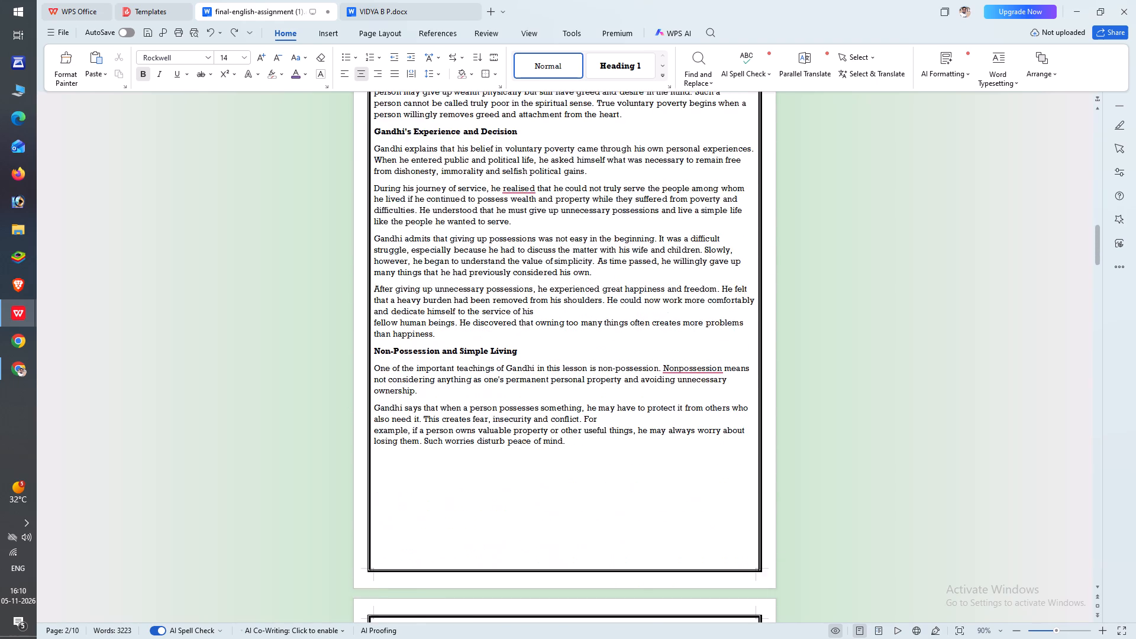
{"action": "scroll", "coordinate": [767, 433], "scroll_direction": "down", "scroll_amount": 16}
{"action": "scroll", "coordinate": [782, 362], "scroll_direction": "up", "scroll_amount": 1}
{"action": "scroll", "coordinate": [782, 361], "scroll_direction": "down", "scroll_amount": 13}
{"action": "scroll", "coordinate": [782, 350], "scroll_direction": "up", "scroll_amount": 1}
{"action": "scroll", "coordinate": [782, 350], "scroll_direction": "down", "scroll_amount": 3}
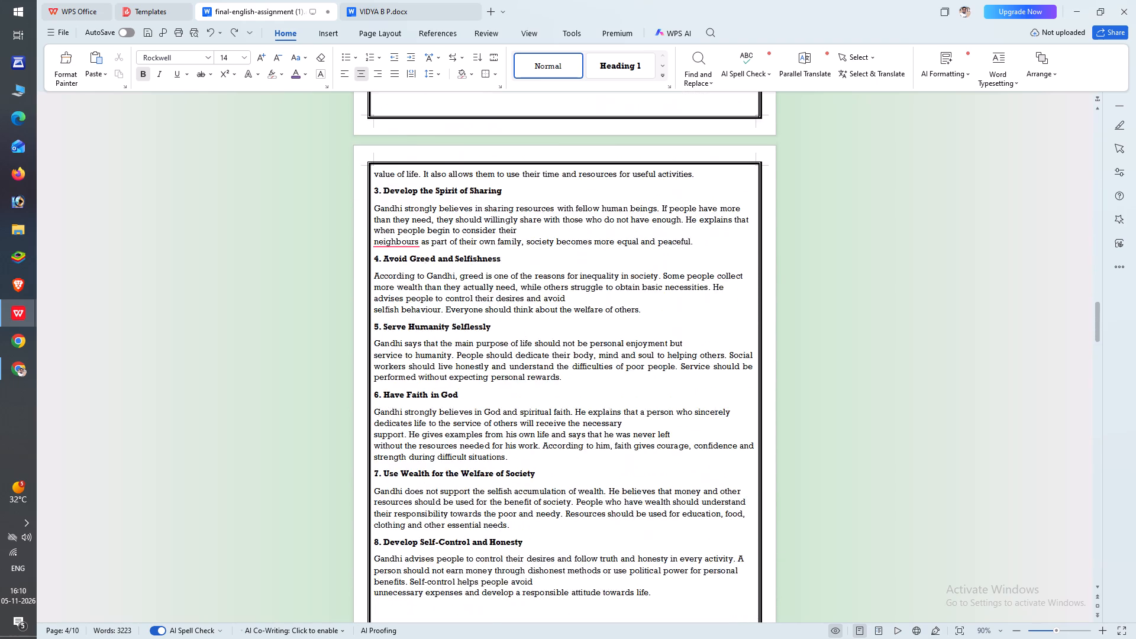
{"action": "scroll", "coordinate": [706, 466], "scroll_direction": "down", "scroll_amount": 14}
{"action": "scroll", "coordinate": [709, 486], "scroll_direction": "up", "scroll_amount": 1}
{"action": "scroll", "coordinate": [722, 482], "scroll_direction": "down", "scroll_amount": 9}
{"action": "scroll", "coordinate": [713, 491], "scroll_direction": "up", "scroll_amount": 1}
{"action": "scroll", "coordinate": [711, 492], "scroll_direction": "down", "scroll_amount": 9}
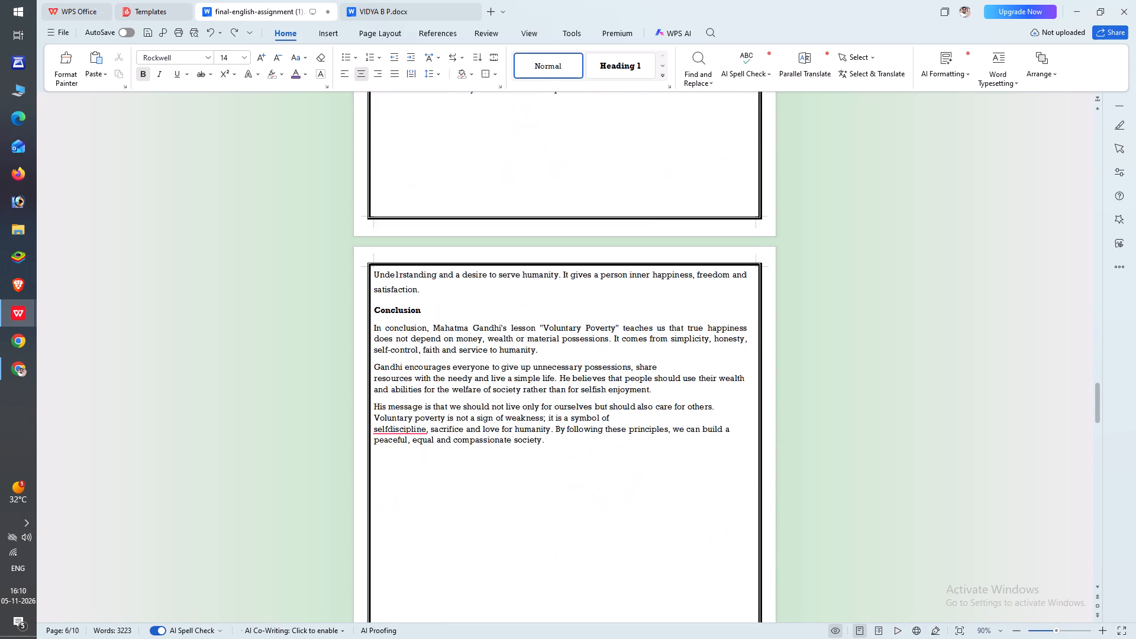
{"action": "scroll", "coordinate": [667, 558], "scroll_direction": "down", "scroll_amount": 2}
{"action": "scroll", "coordinate": [665, 560], "scroll_direction": "up", "scroll_amount": 1}
{"action": "scroll", "coordinate": [664, 561], "scroll_direction": "down", "scroll_amount": 4}
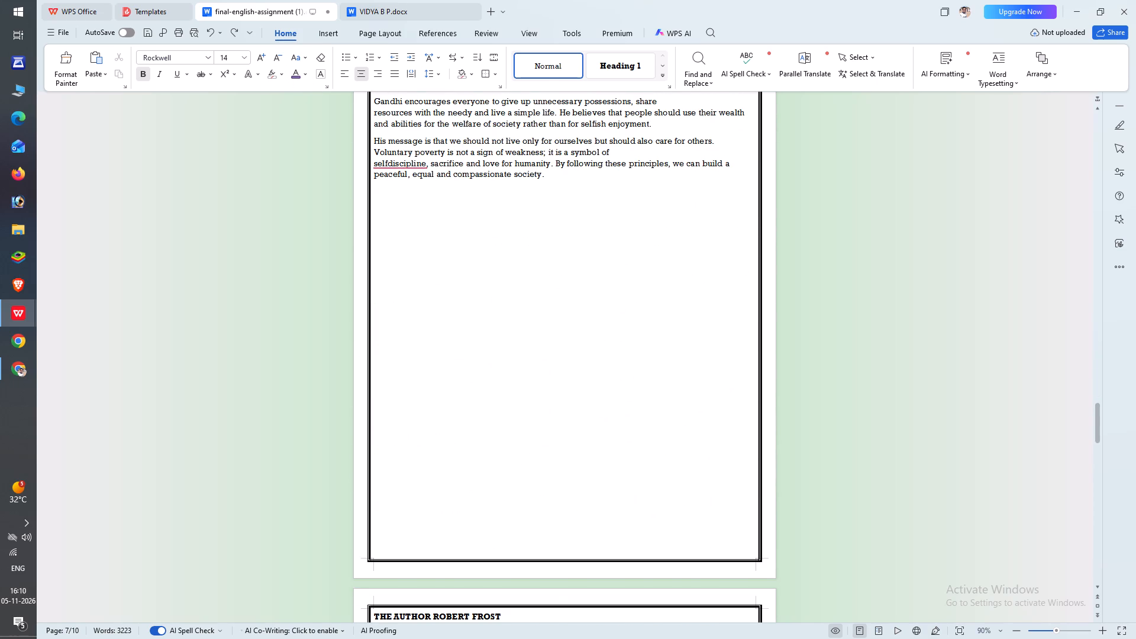
{"action": "scroll", "coordinate": [702, 304], "scroll_direction": "down", "scroll_amount": 20}
{"action": "scroll", "coordinate": [702, 304], "scroll_direction": "down", "scroll_amount": 1}
{"action": "scroll", "coordinate": [658, 399], "scroll_direction": "up", "scroll_amount": 1}
{"action": "scroll", "coordinate": [658, 399], "scroll_direction": "down", "scroll_amount": 11}
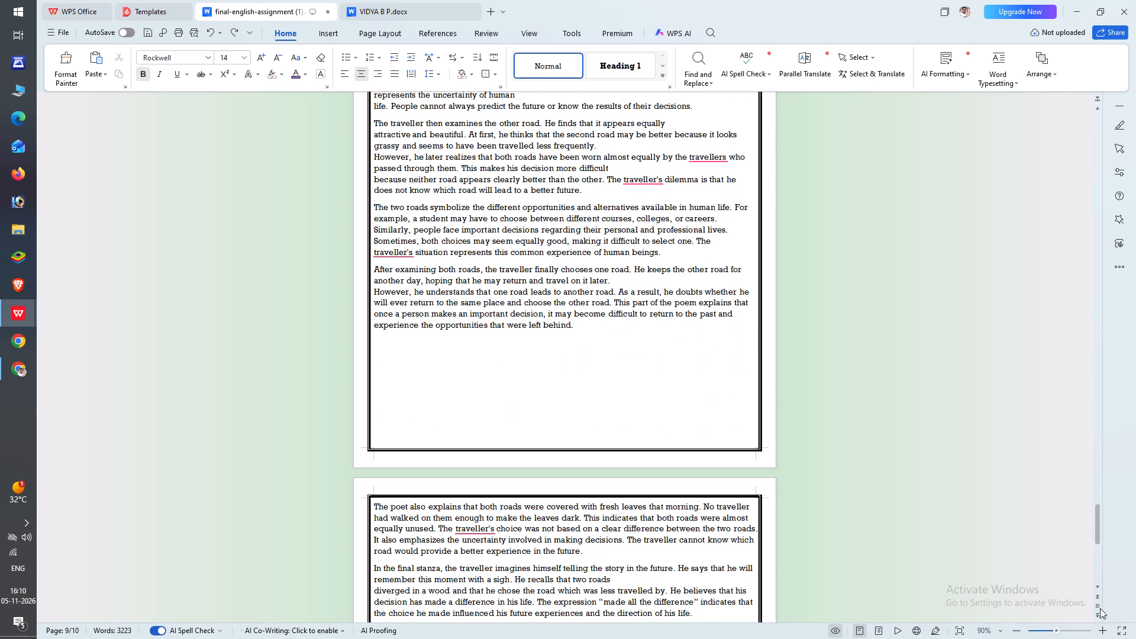
{"action": "left_click_drag", "start_coordinate": [1097, 531], "coordinate": [1091, 115]}
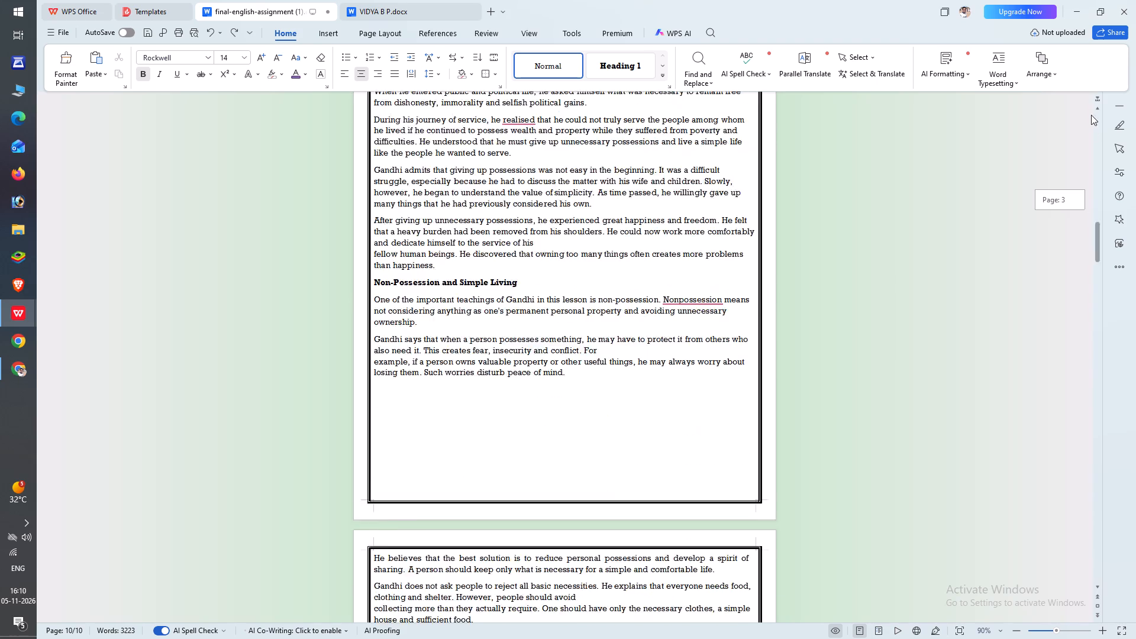
{"action": "left_click_drag", "start_coordinate": [1091, 115], "coordinate": [1089, 347]}
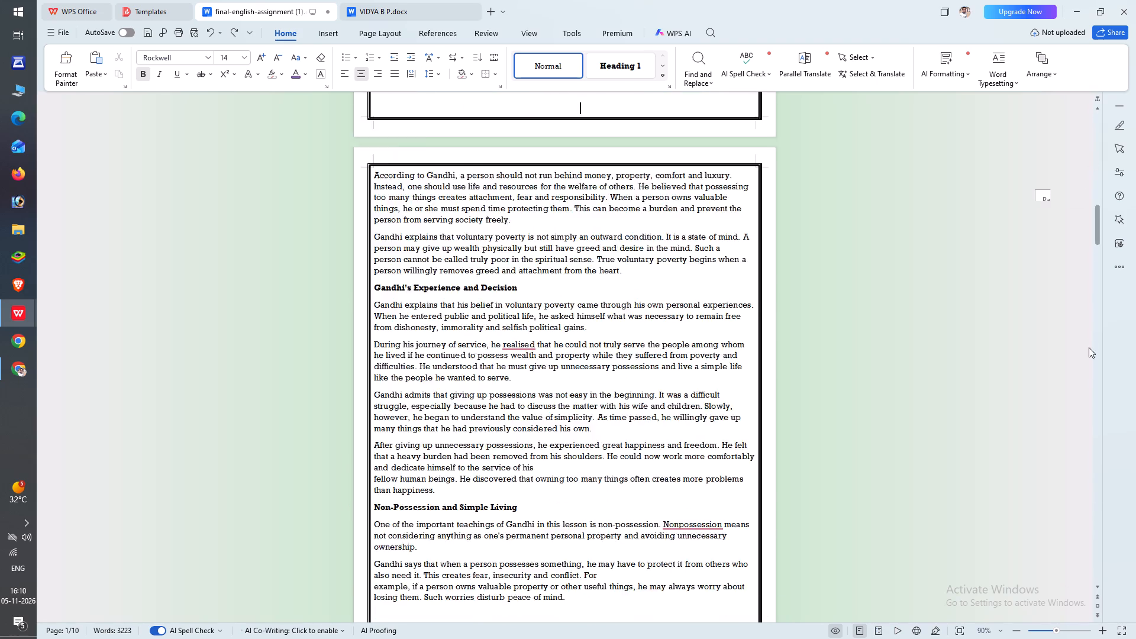
{"action": "left_click_drag", "start_coordinate": [1089, 347], "coordinate": [1100, 63]}
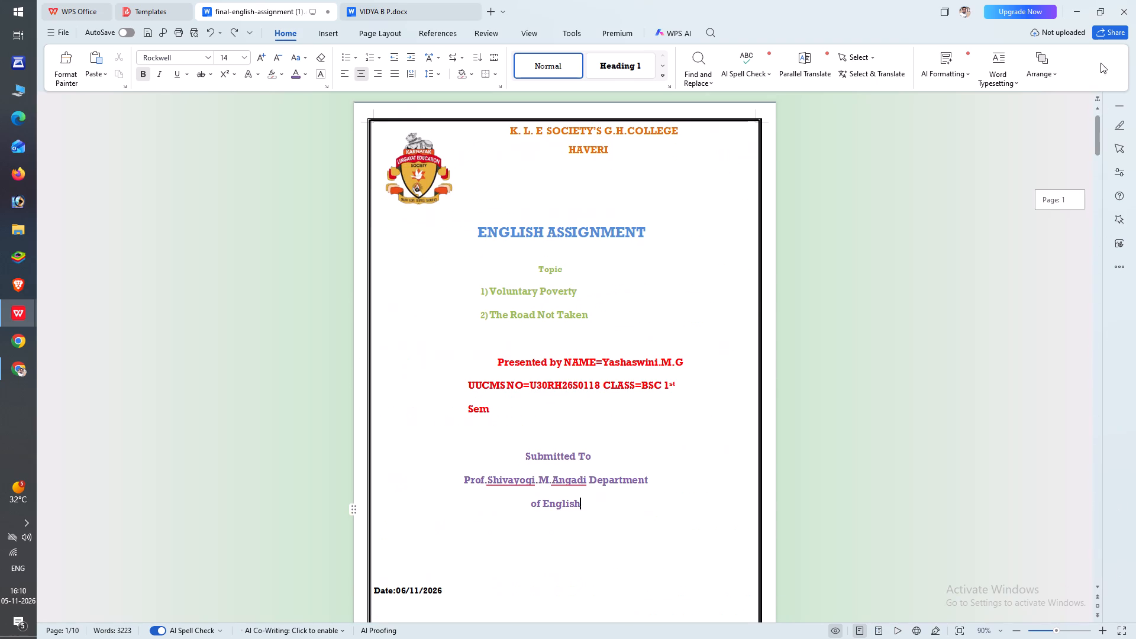
{"action": "left_click_drag", "start_coordinate": [1100, 63], "coordinate": [1100, 55]}
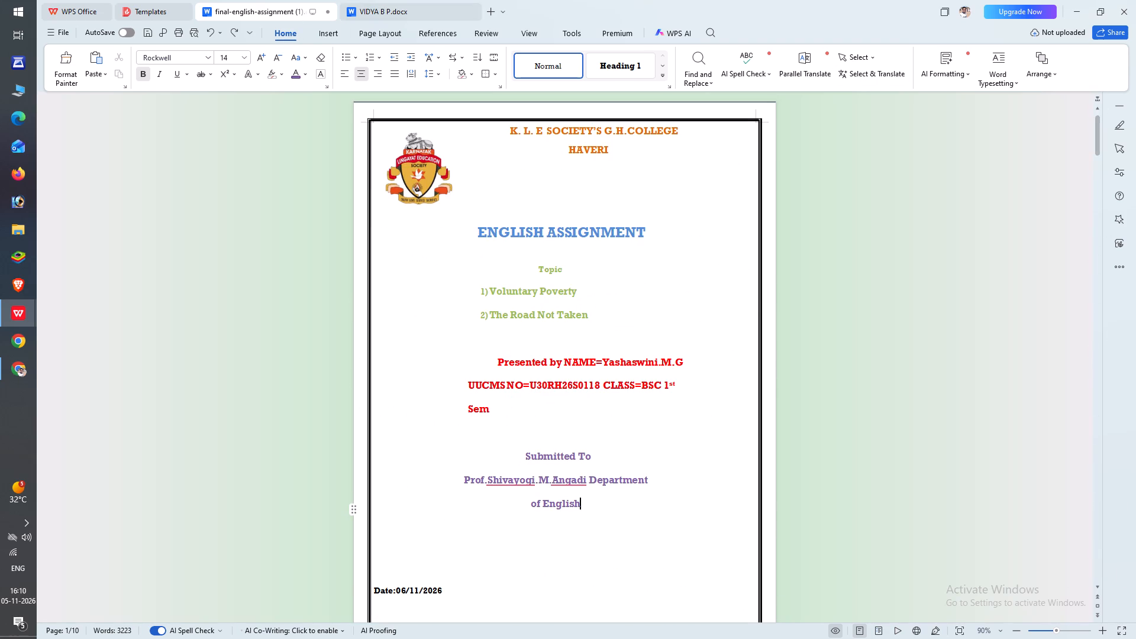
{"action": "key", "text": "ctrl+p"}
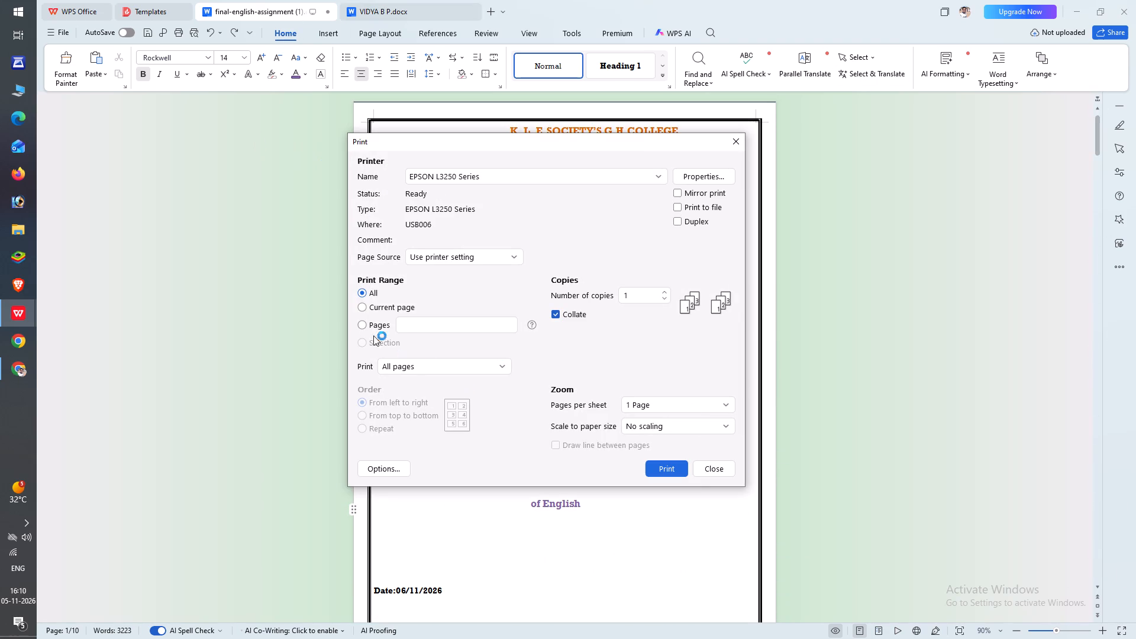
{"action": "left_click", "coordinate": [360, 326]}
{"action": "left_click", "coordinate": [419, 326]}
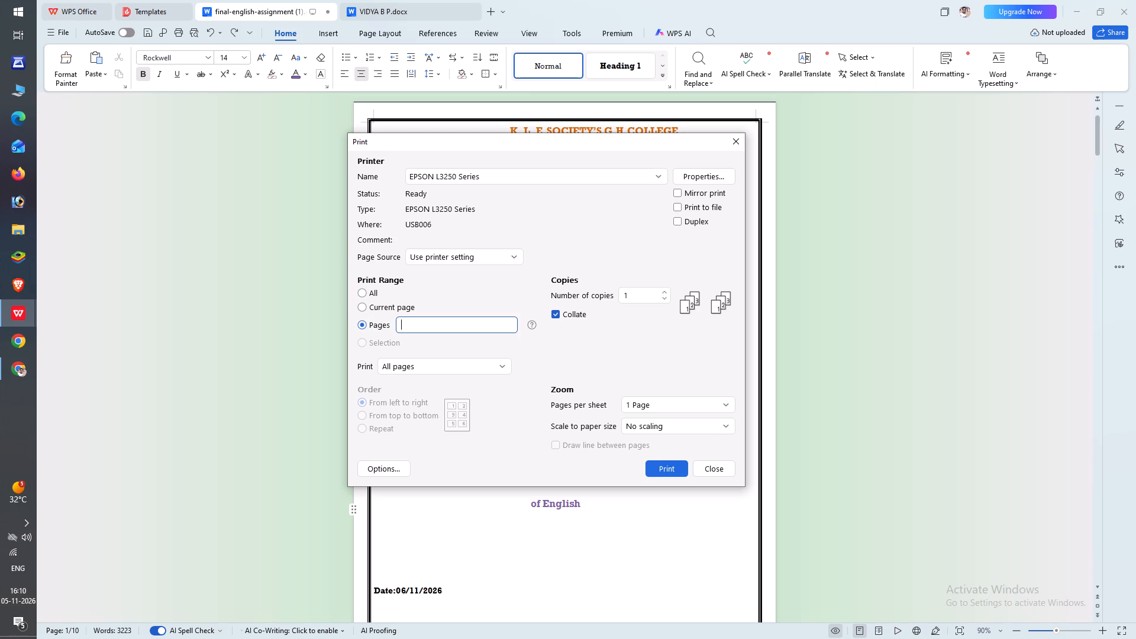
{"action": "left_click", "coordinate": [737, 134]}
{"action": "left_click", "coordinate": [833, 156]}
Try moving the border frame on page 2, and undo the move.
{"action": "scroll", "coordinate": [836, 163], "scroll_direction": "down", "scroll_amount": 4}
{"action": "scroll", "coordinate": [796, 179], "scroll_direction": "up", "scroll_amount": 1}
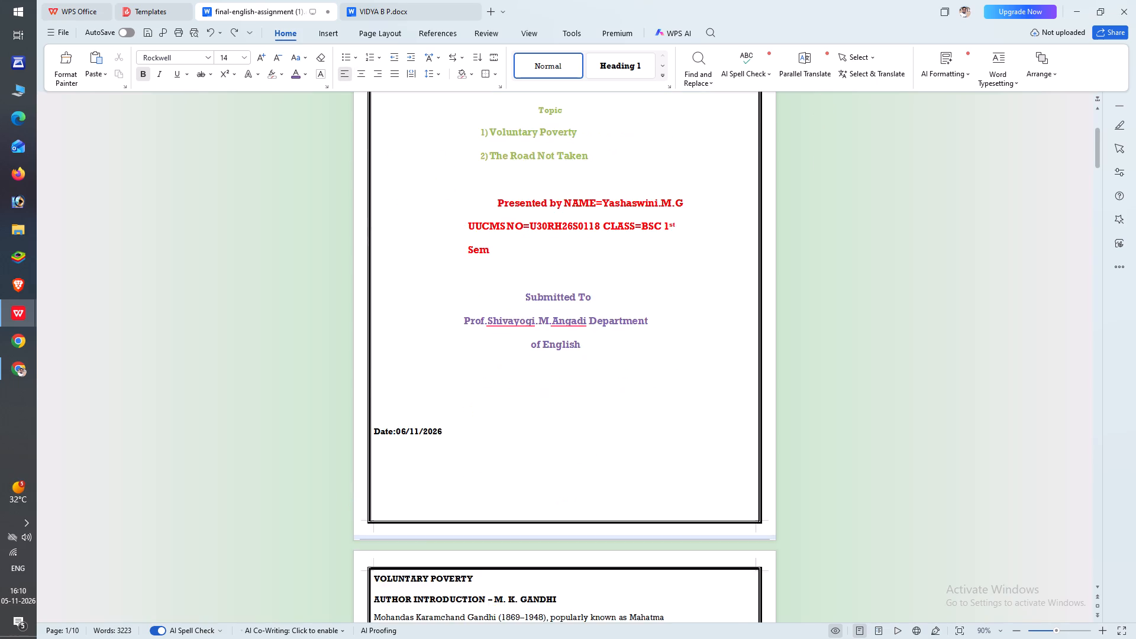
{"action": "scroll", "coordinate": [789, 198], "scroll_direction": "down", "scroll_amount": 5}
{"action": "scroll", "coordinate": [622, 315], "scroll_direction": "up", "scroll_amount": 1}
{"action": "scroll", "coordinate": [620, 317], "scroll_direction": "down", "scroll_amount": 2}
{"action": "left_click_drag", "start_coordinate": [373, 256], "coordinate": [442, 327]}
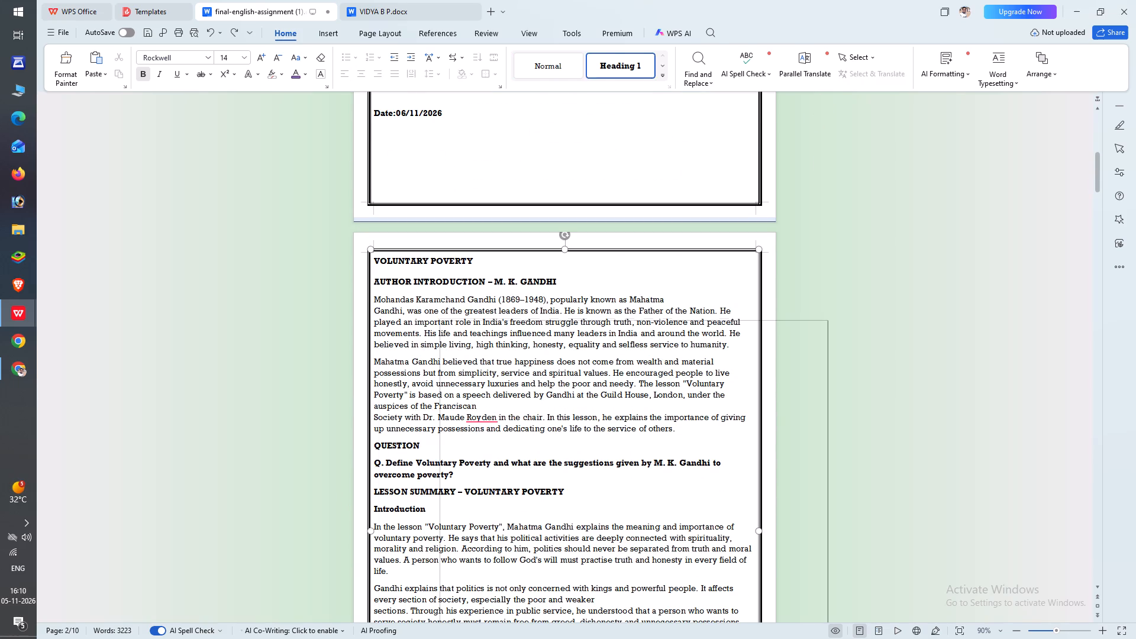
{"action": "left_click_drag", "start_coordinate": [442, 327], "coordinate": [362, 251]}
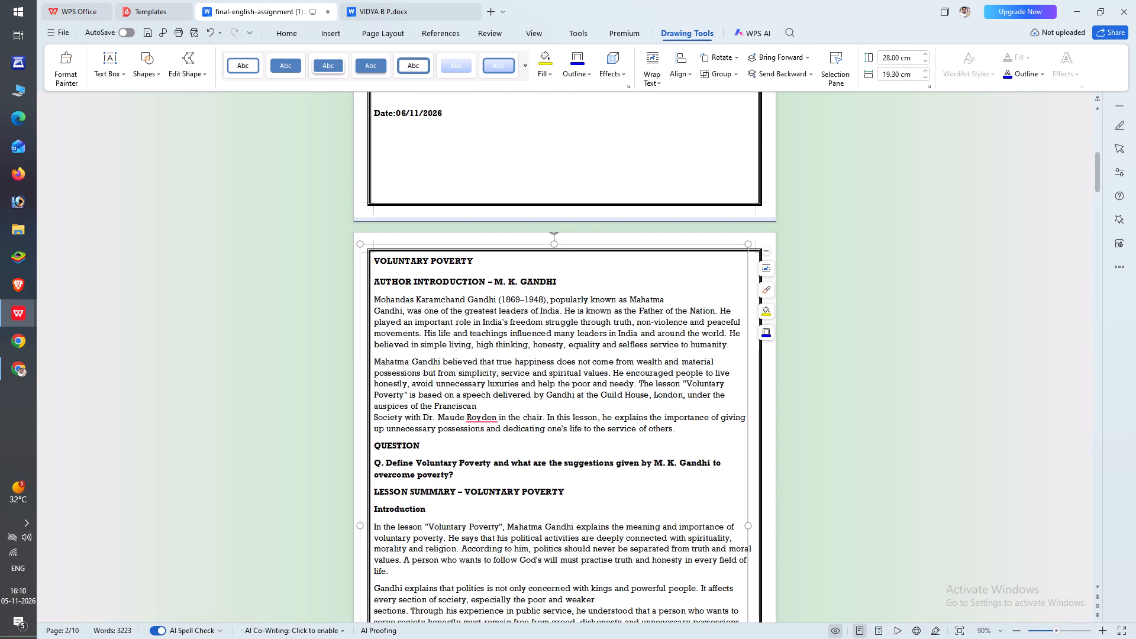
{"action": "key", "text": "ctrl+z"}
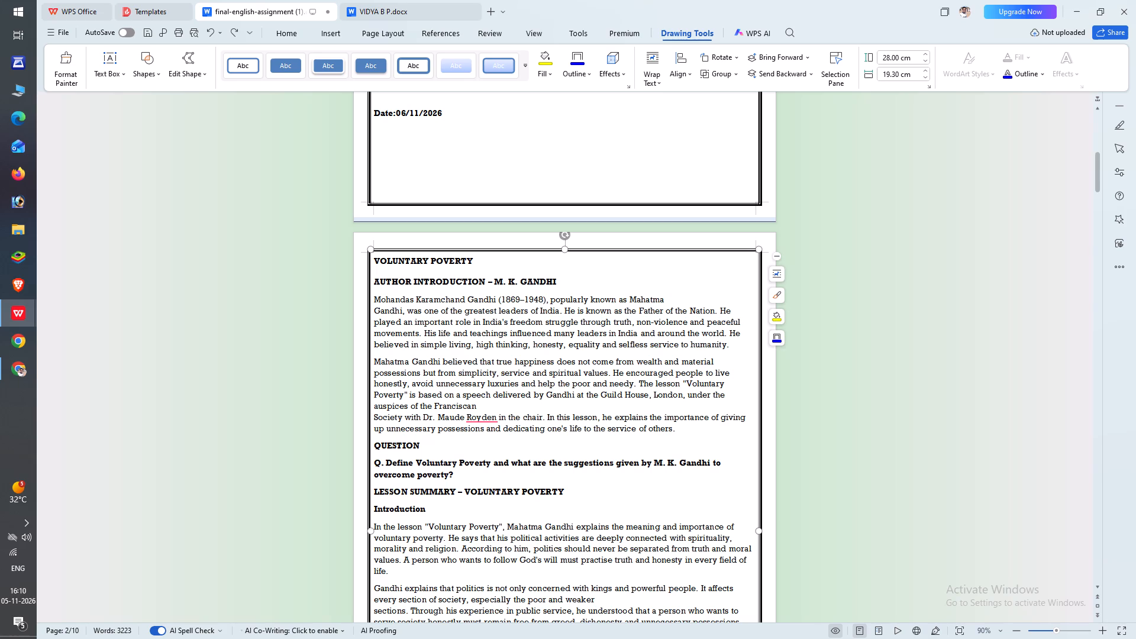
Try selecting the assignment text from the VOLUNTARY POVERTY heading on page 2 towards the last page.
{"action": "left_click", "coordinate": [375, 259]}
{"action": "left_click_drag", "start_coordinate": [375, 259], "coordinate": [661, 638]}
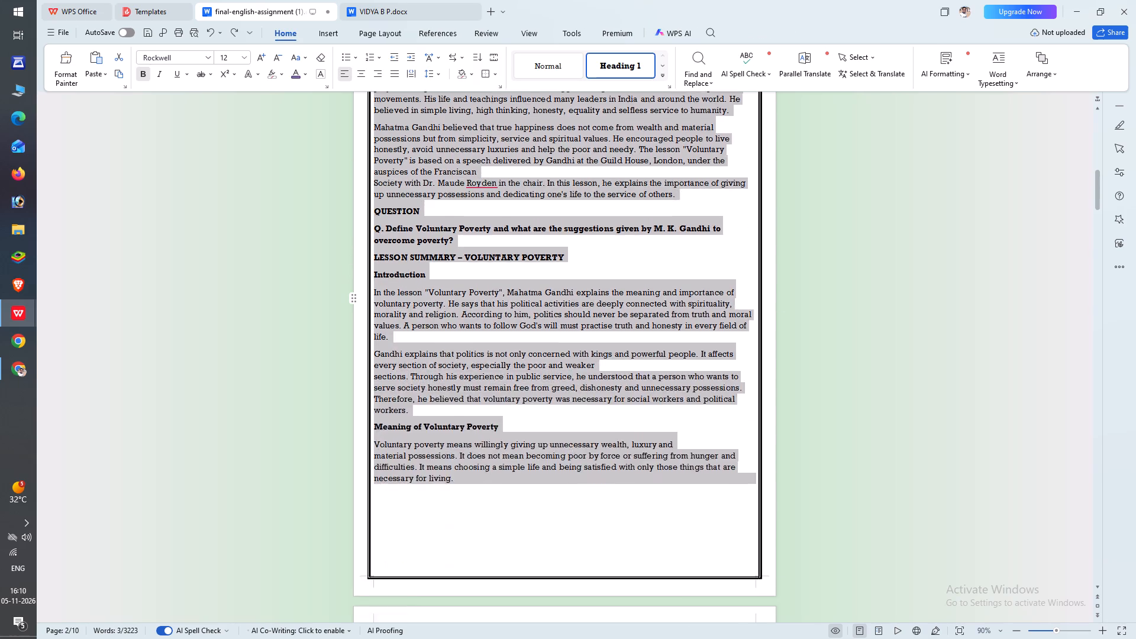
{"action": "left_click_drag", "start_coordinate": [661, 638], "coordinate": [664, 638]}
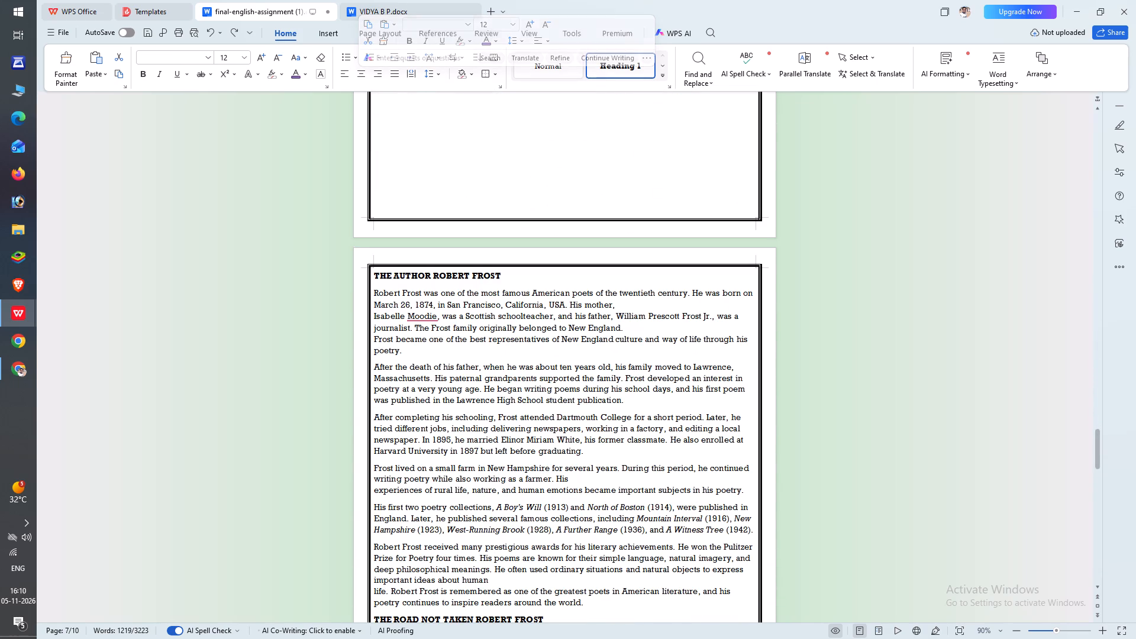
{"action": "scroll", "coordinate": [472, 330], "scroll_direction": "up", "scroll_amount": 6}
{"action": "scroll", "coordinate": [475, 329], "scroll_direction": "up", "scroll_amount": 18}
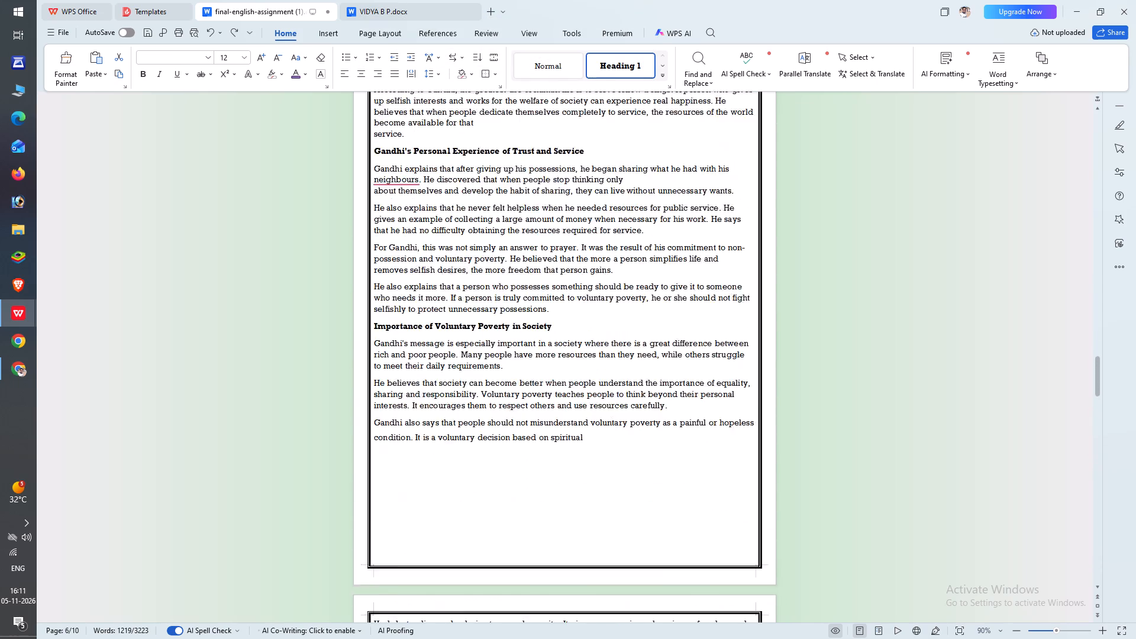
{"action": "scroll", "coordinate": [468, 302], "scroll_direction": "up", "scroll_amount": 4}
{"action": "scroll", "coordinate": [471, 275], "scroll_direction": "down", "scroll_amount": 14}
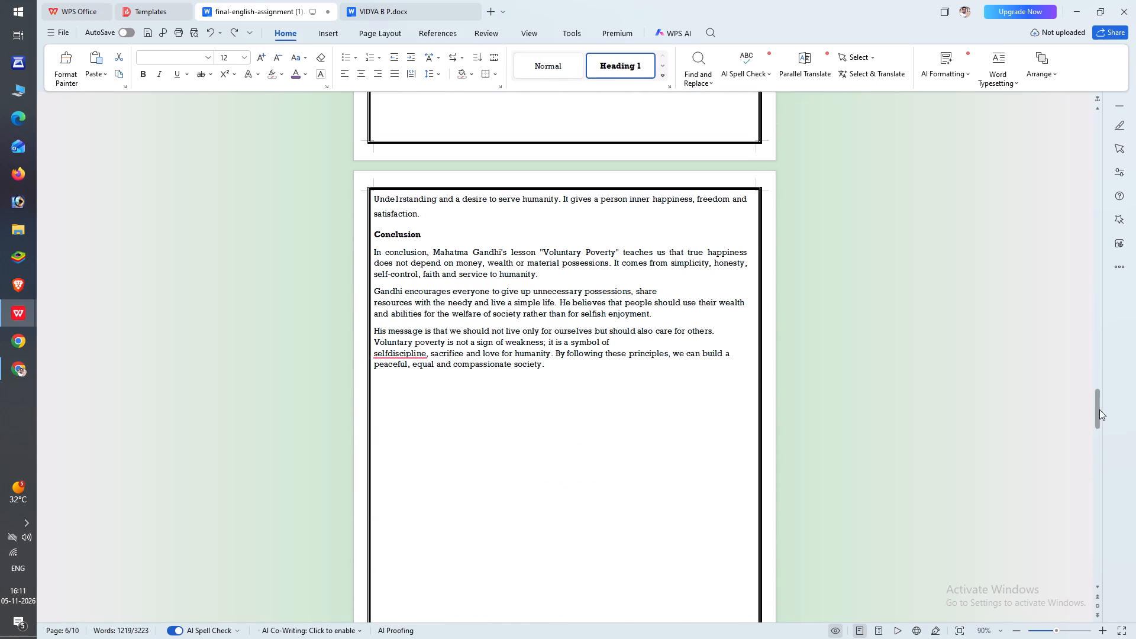
Select all the text from the end of the last page back to the cover heading and set its font to Rockwell.
{"action": "left_click_drag", "start_coordinate": [1099, 409], "coordinate": [1100, 638]}
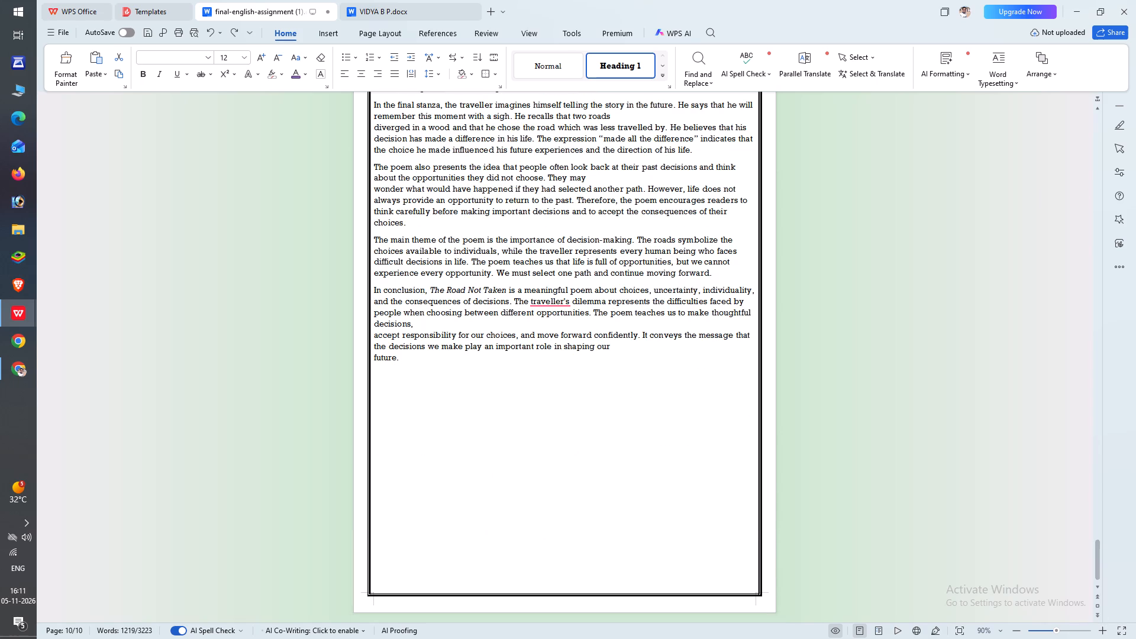
{"action": "left_click_drag", "start_coordinate": [408, 372], "coordinate": [388, 0]}
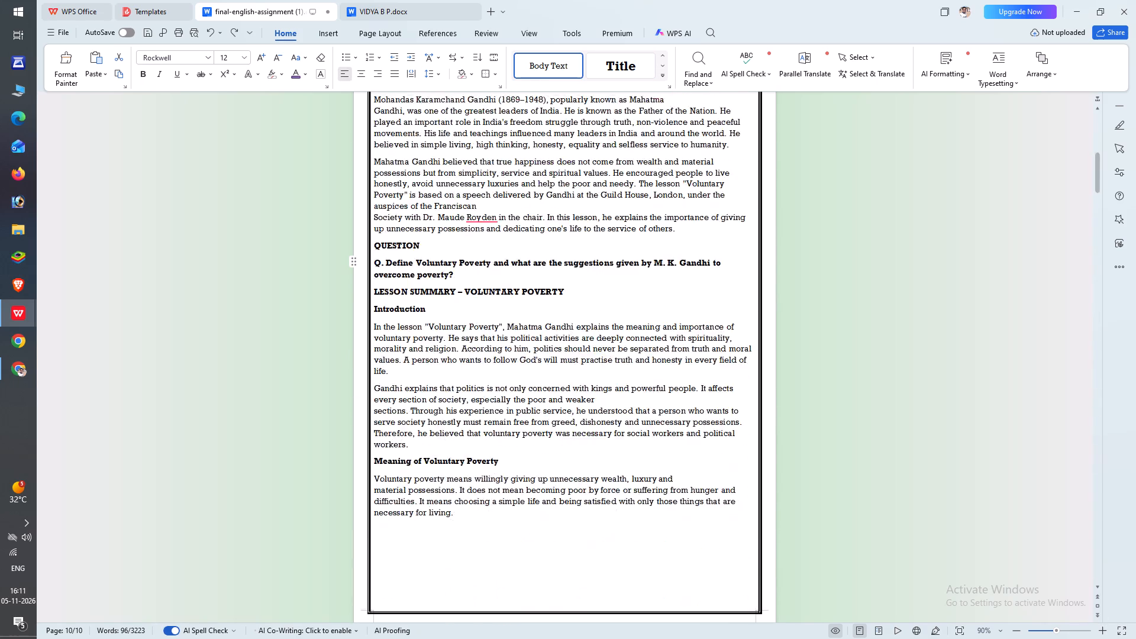
{"action": "left_click_drag", "start_coordinate": [388, 0], "coordinate": [458, 21]}
{"action": "left_click", "coordinate": [206, 61]}
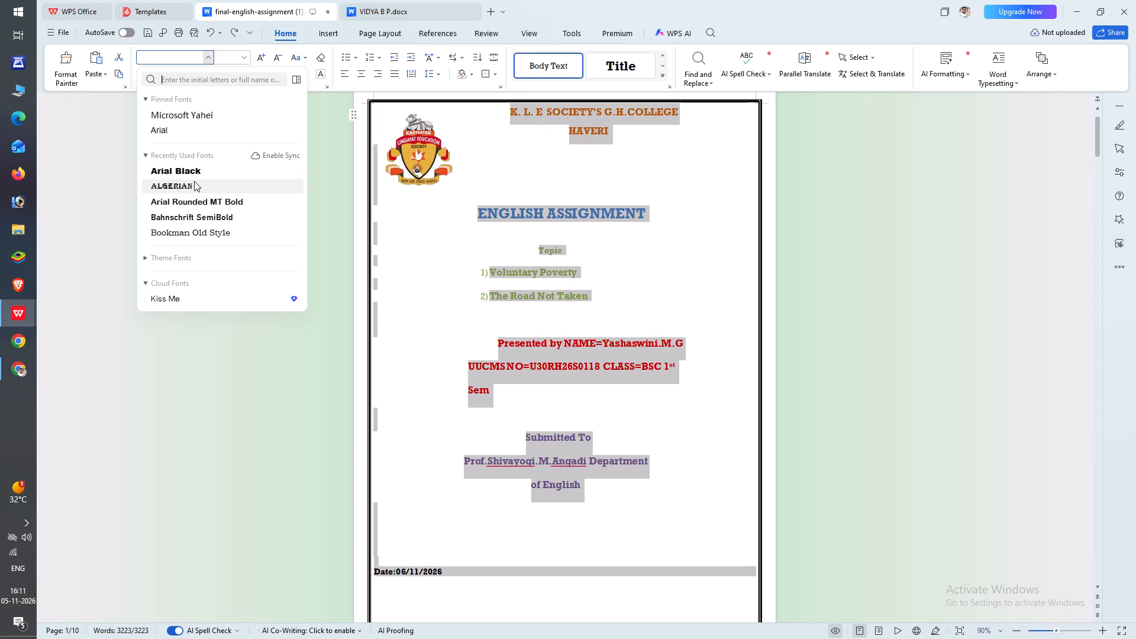
{"action": "scroll", "coordinate": [199, 180], "scroll_direction": "down", "scroll_amount": 5}
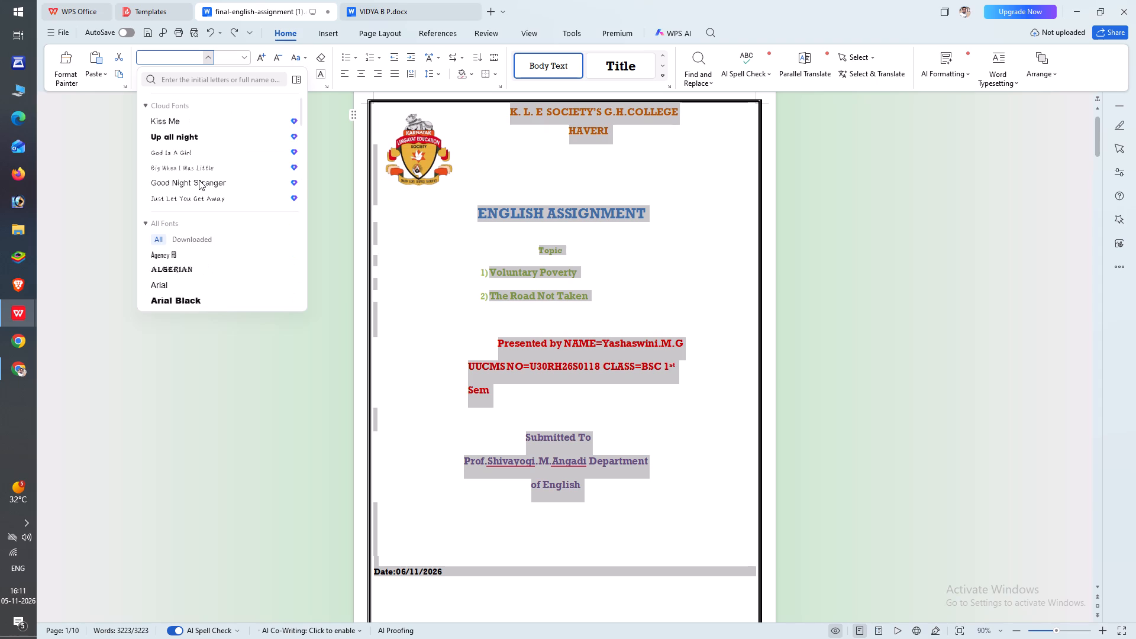
{"action": "scroll", "coordinate": [199, 180], "scroll_direction": "down", "scroll_amount": 5}
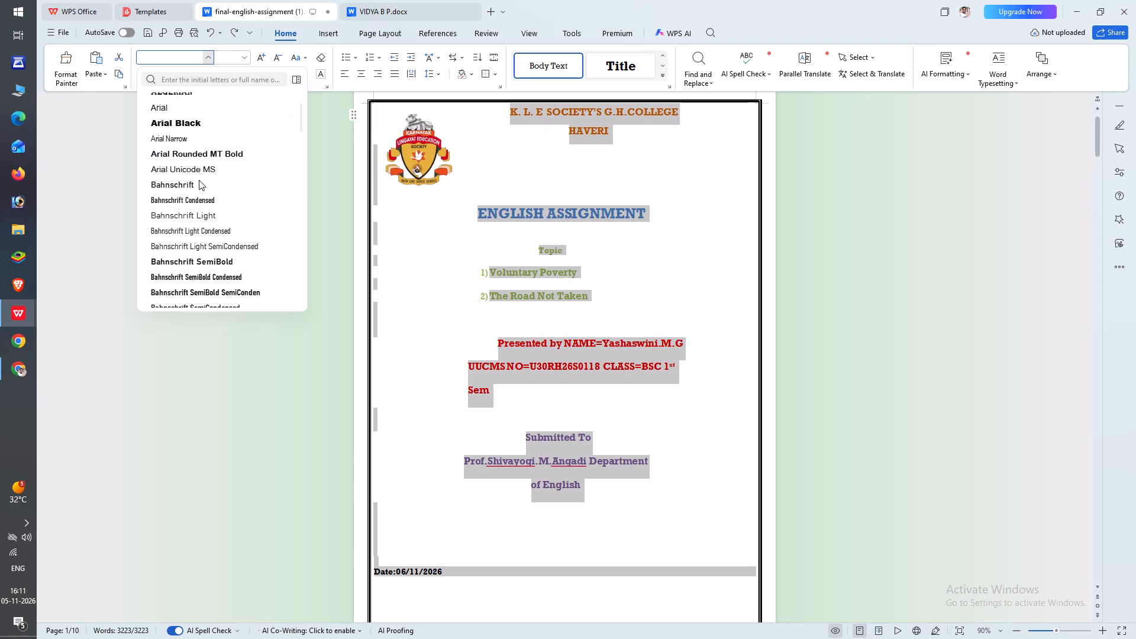
{"action": "scroll", "coordinate": [199, 180], "scroll_direction": "down", "scroll_amount": 2}
{"action": "scroll", "coordinate": [199, 180], "scroll_direction": "up", "scroll_amount": 4}
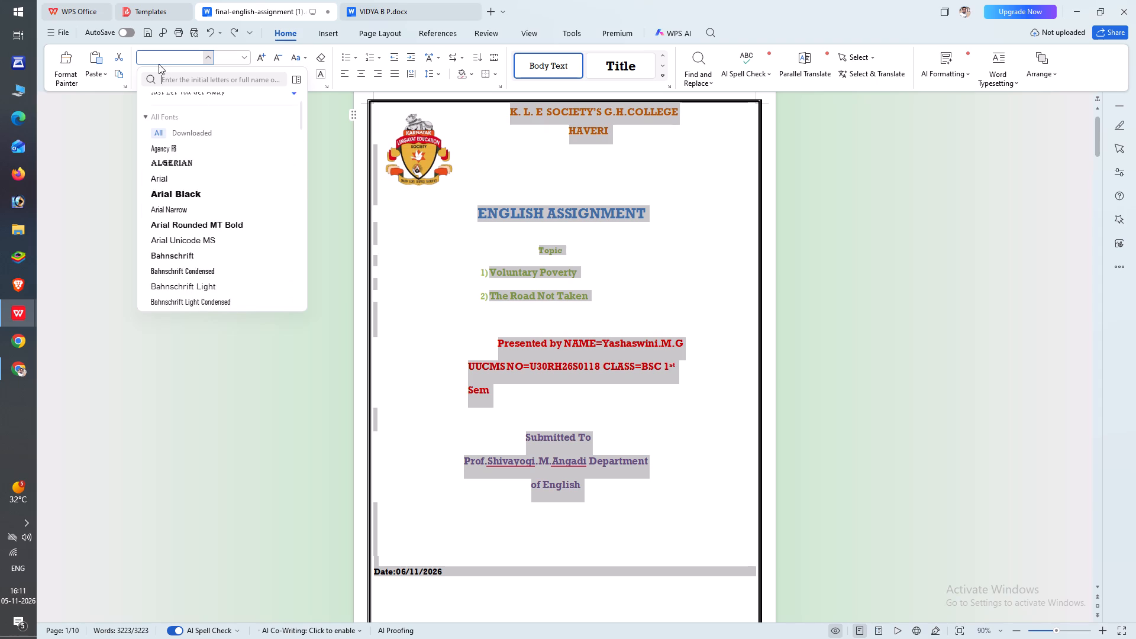
{"action": "left_click", "coordinate": [156, 57]}
{"action": "left_click", "coordinate": [156, 57]}
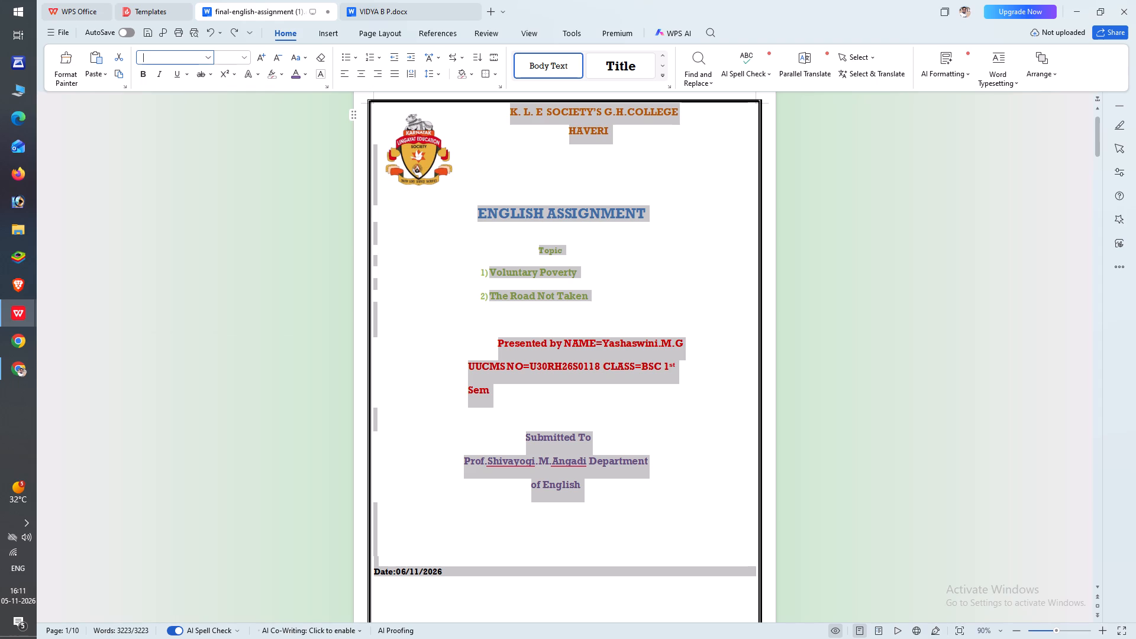
{"action": "key", "text": "r"}
{"action": "type", "text": "oc"}
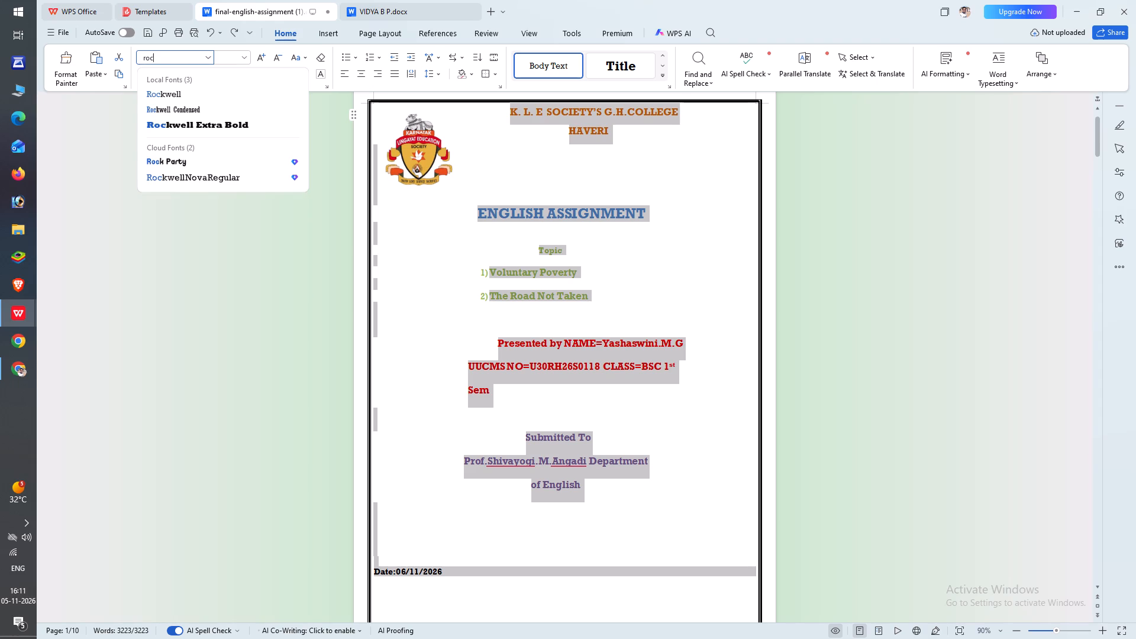
{"action": "left_click", "coordinate": [159, 92]}
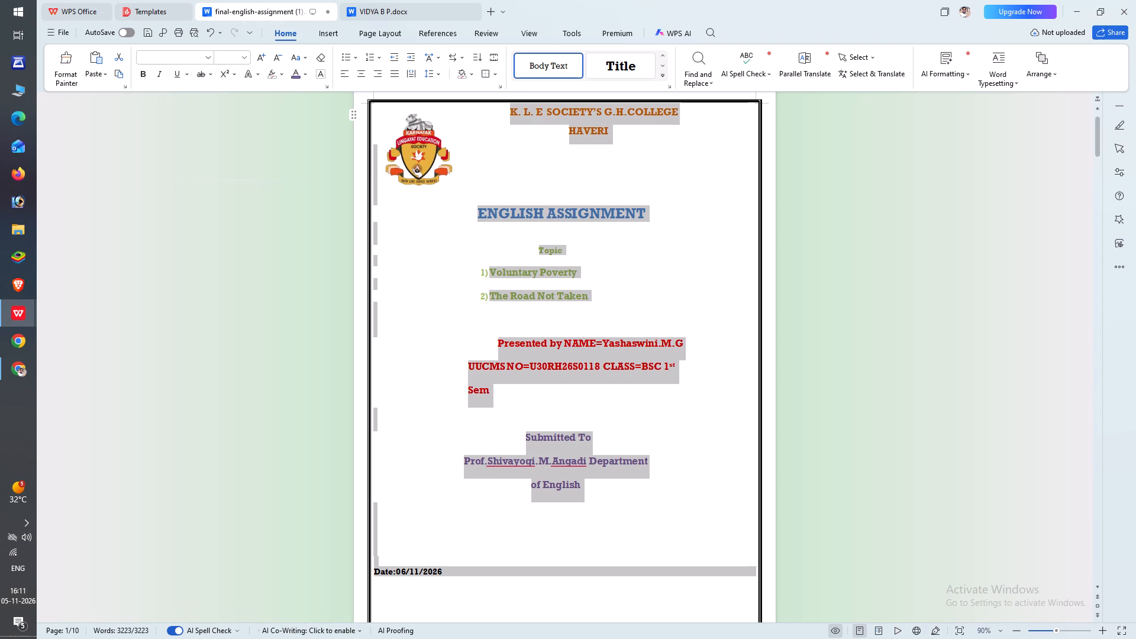
Apply the Rockwell font again to the whole selected document text and clear the selection.
{"action": "scroll", "coordinate": [418, 196], "scroll_direction": "down", "scroll_amount": 4}
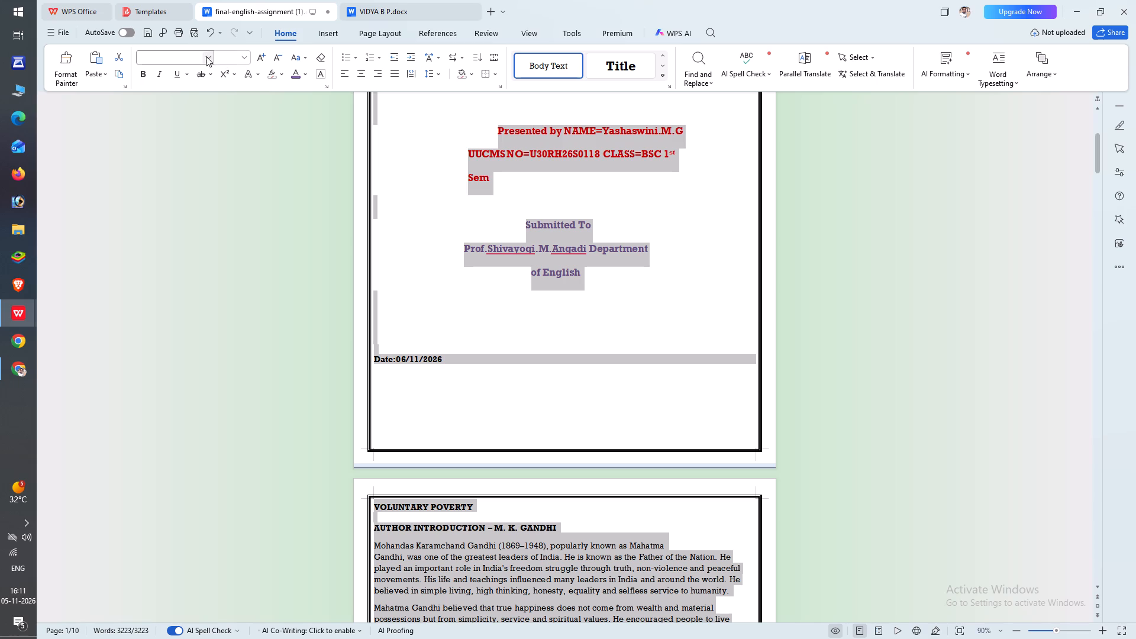
{"action": "left_click", "coordinate": [204, 56]}
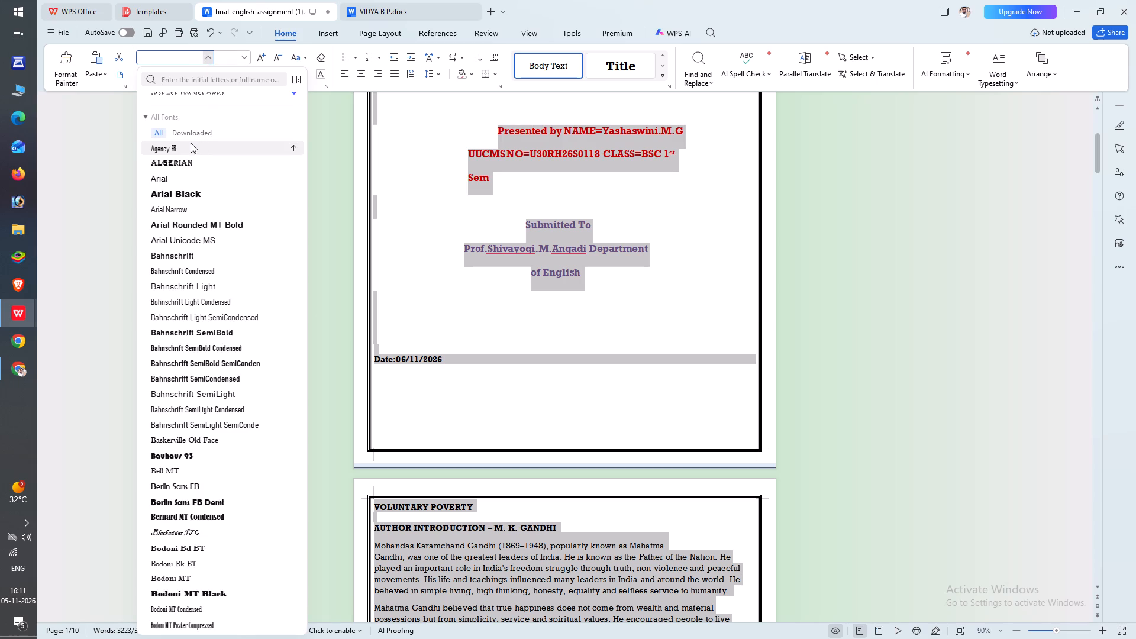
{"action": "type", "text": "rock"}
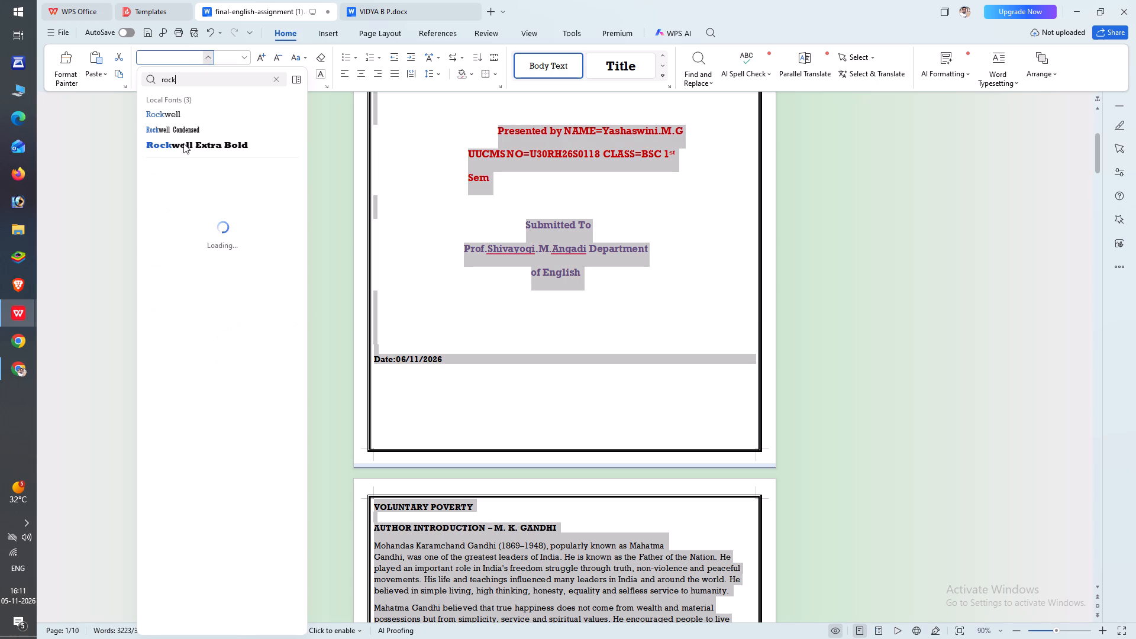
{"action": "left_click", "coordinate": [180, 113]}
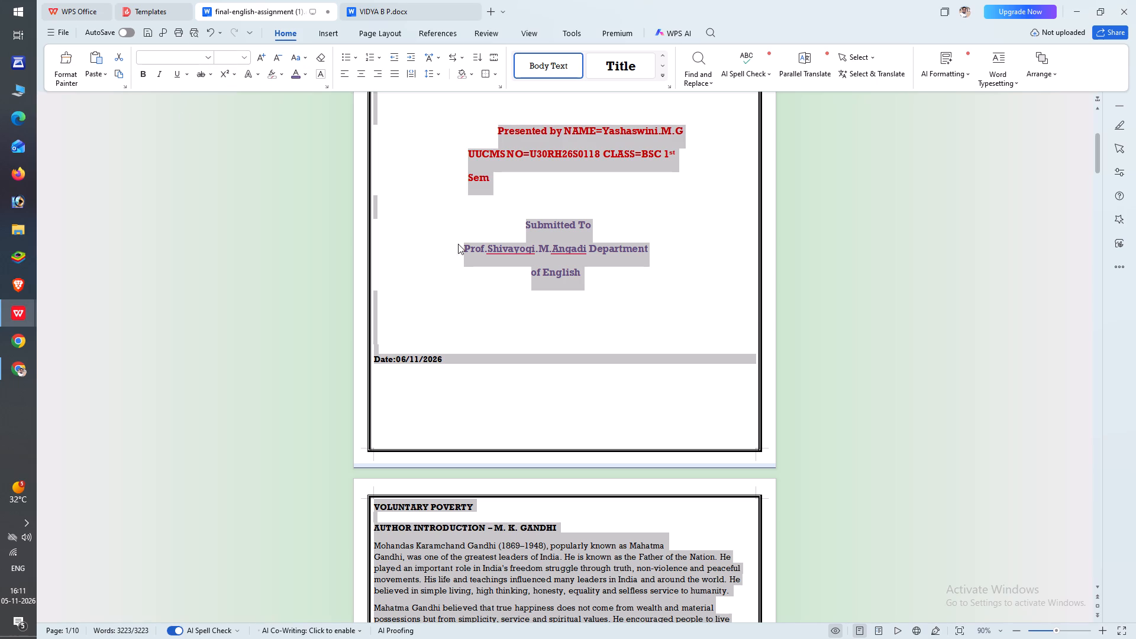
{"action": "left_click", "coordinate": [578, 405]}
{"action": "left_click", "coordinate": [973, 356]}
Select the body text from the end of page 10 back to the VOLUNTARY POVERTY heading and set its font to Rockwell.
{"action": "scroll", "coordinate": [839, 361], "scroll_direction": "down", "scroll_amount": 20}
{"action": "scroll", "coordinate": [839, 361], "scroll_direction": "down", "scroll_amount": 12}
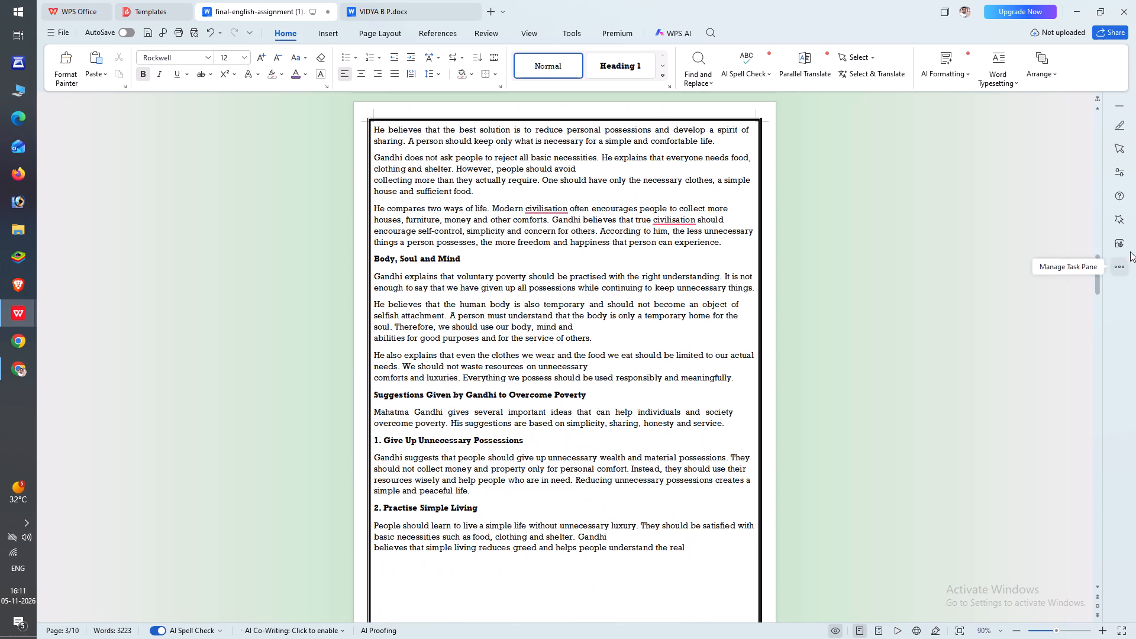
{"action": "left_click_drag", "start_coordinate": [1098, 276], "coordinate": [1121, 638]}
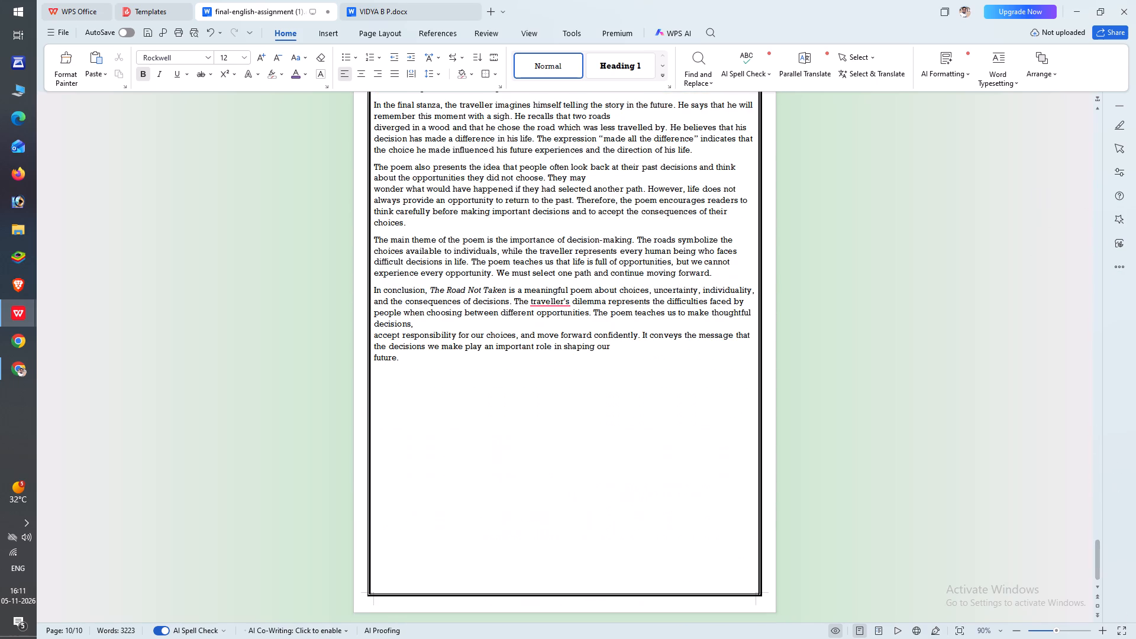
{"action": "left_click_drag", "start_coordinate": [424, 370], "coordinate": [307, 0]}
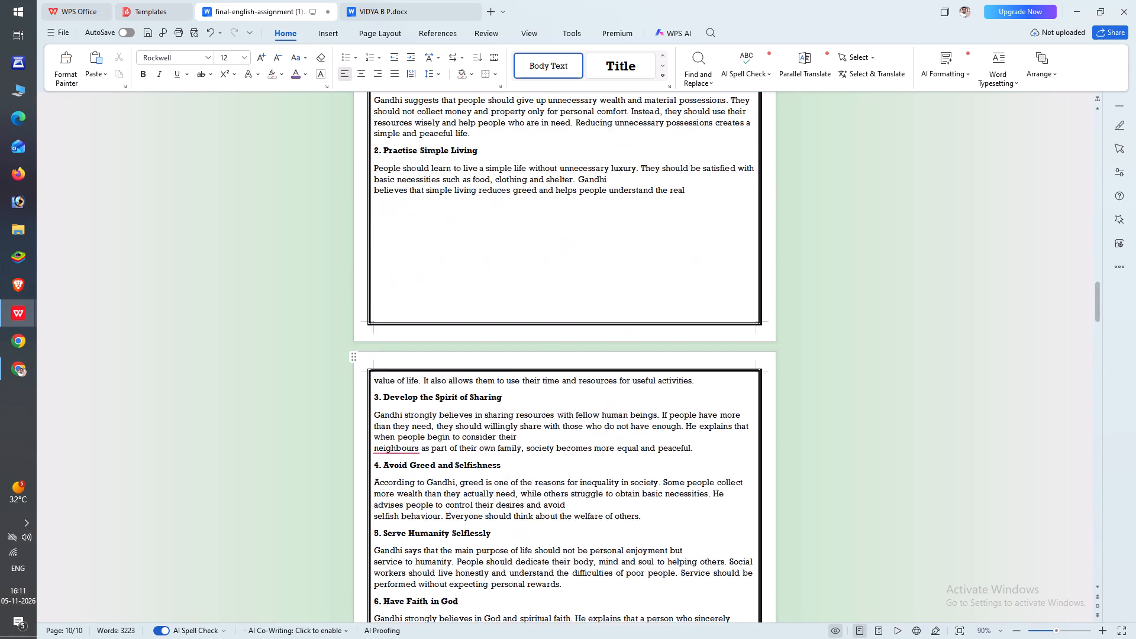
{"action": "left_click_drag", "start_coordinate": [307, 0], "coordinate": [308, 0]}
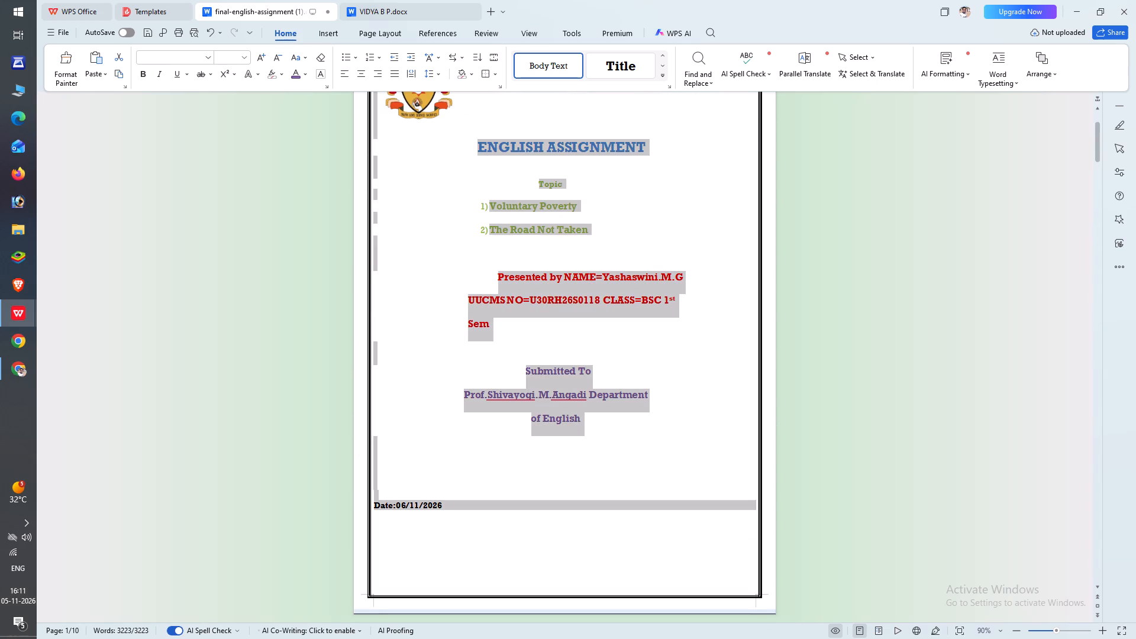
{"action": "left_click_drag", "start_coordinate": [308, 0], "coordinate": [315, 37]}
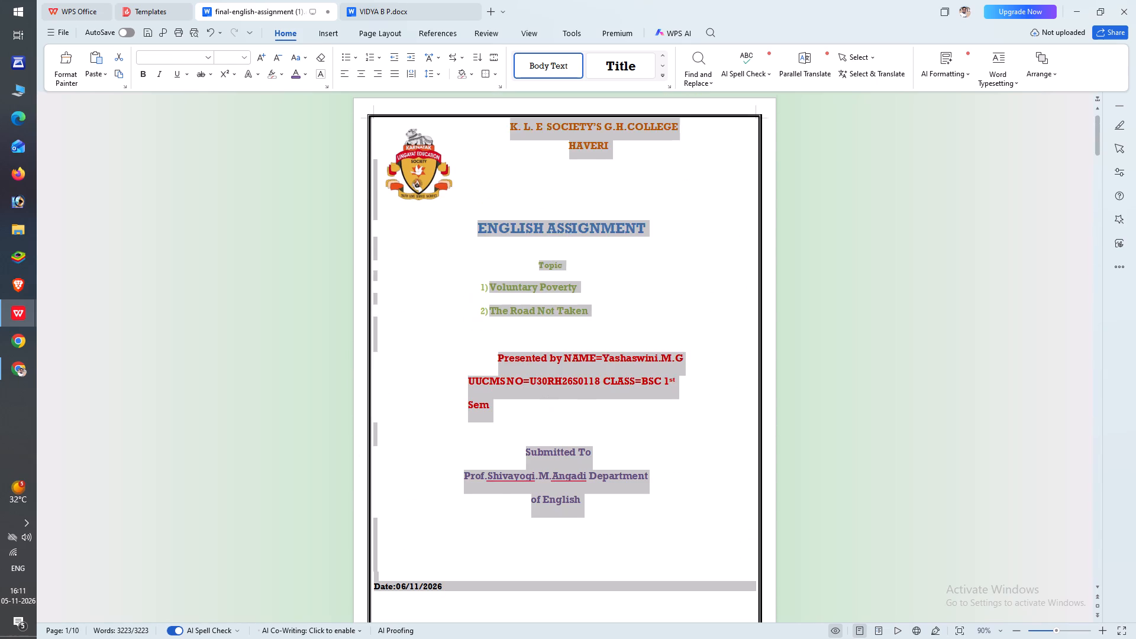
{"action": "left_click_drag", "start_coordinate": [315, 37], "coordinate": [444, 615]}
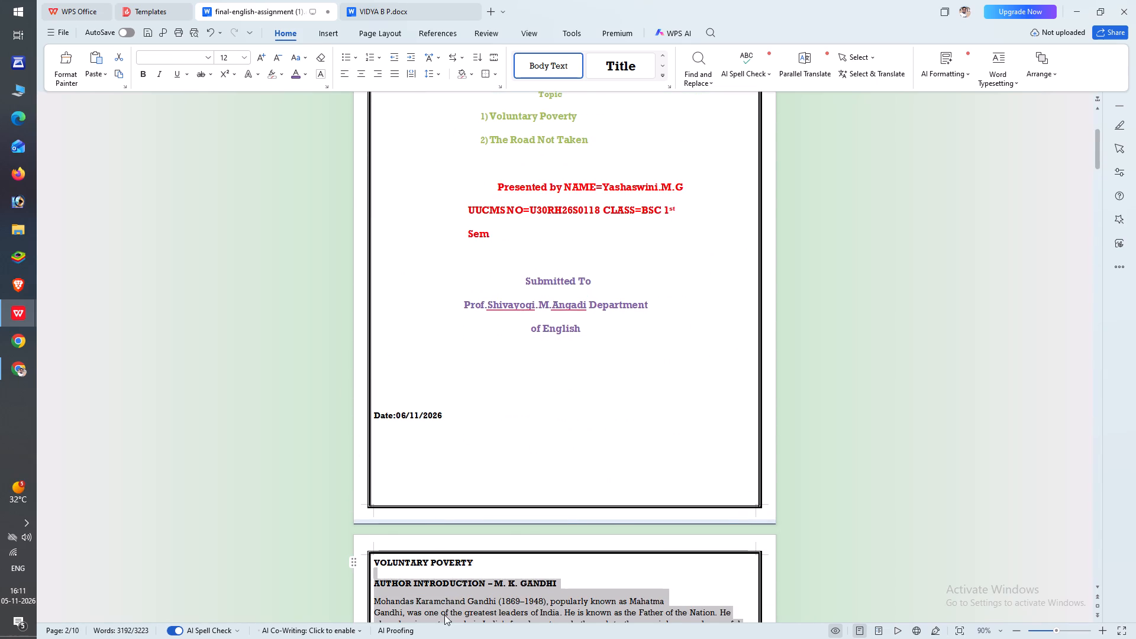
{"action": "left_click_drag", "start_coordinate": [444, 615], "coordinate": [372, 370]}
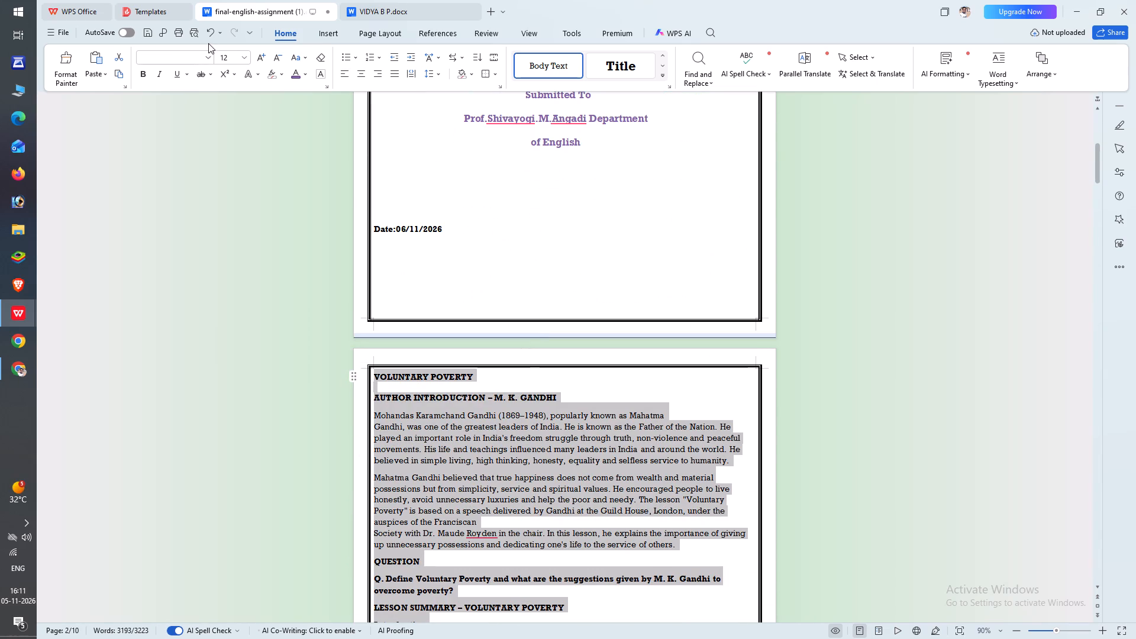
{"action": "left_click", "coordinate": [206, 55]}
{"action": "left_click", "coordinate": [169, 112]}
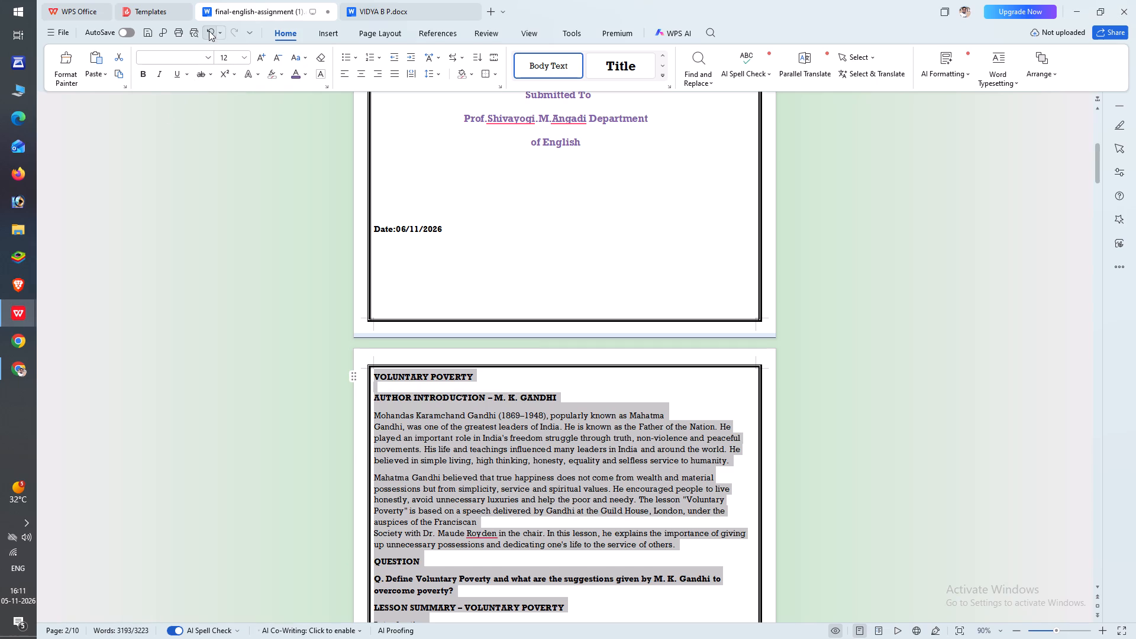
Reapply the Rockwell font to the selected body text and check the text on the following pages.
{"action": "left_click", "coordinate": [206, 54]}
{"action": "left_click", "coordinate": [173, 116]}
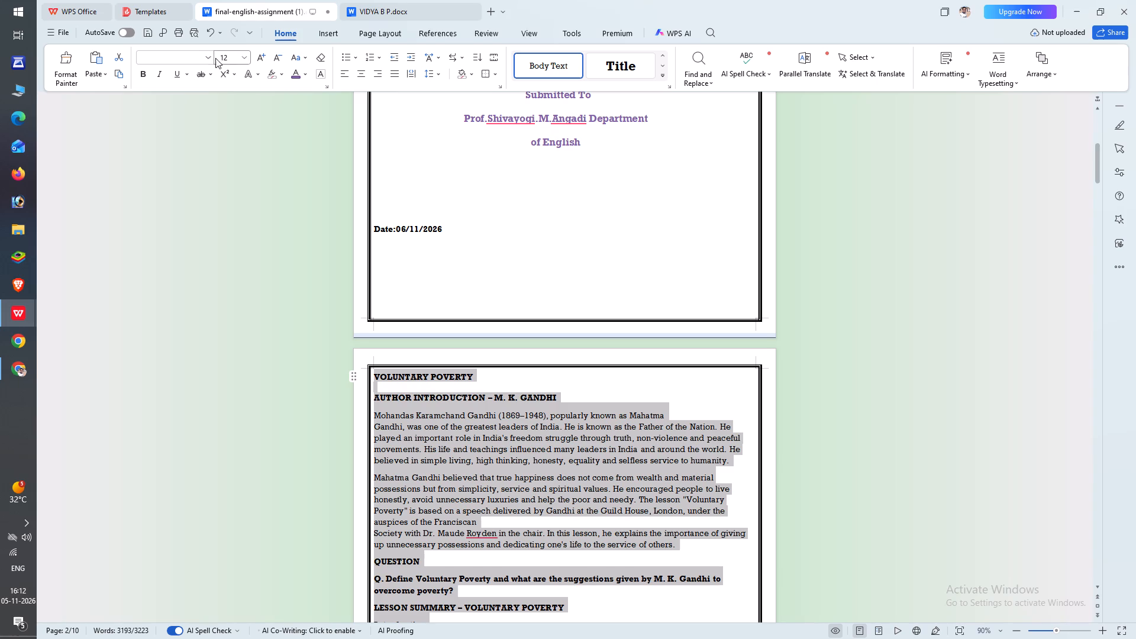
{"action": "left_click", "coordinate": [202, 57]}
{"action": "left_click", "coordinate": [206, 57]}
{"action": "left_click", "coordinate": [182, 112]}
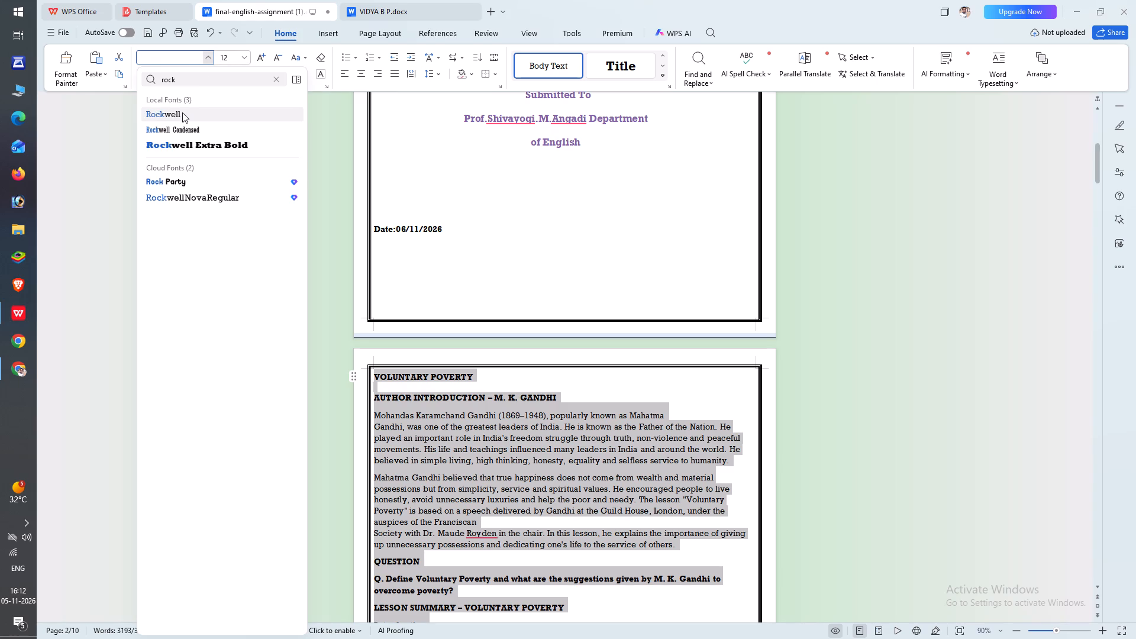
{"action": "scroll", "coordinate": [441, 146], "scroll_direction": "down", "scroll_amount": 1}
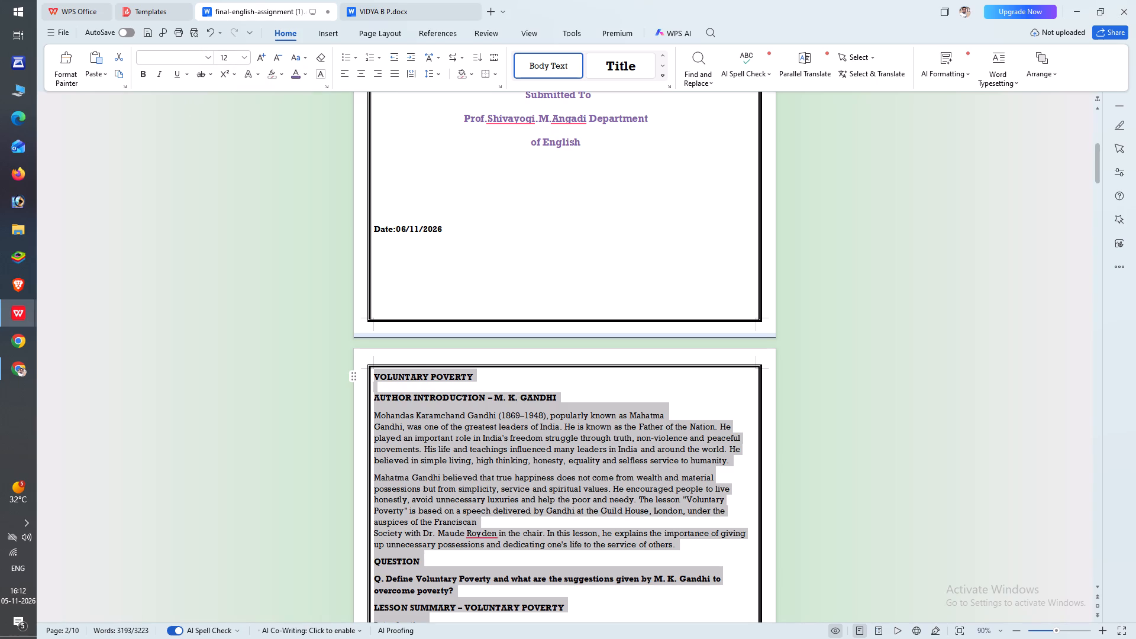
{"action": "scroll", "coordinate": [448, 161], "scroll_direction": "down", "scroll_amount": 1}
{"action": "scroll", "coordinate": [593, 201], "scroll_direction": "down", "scroll_amount": 8}
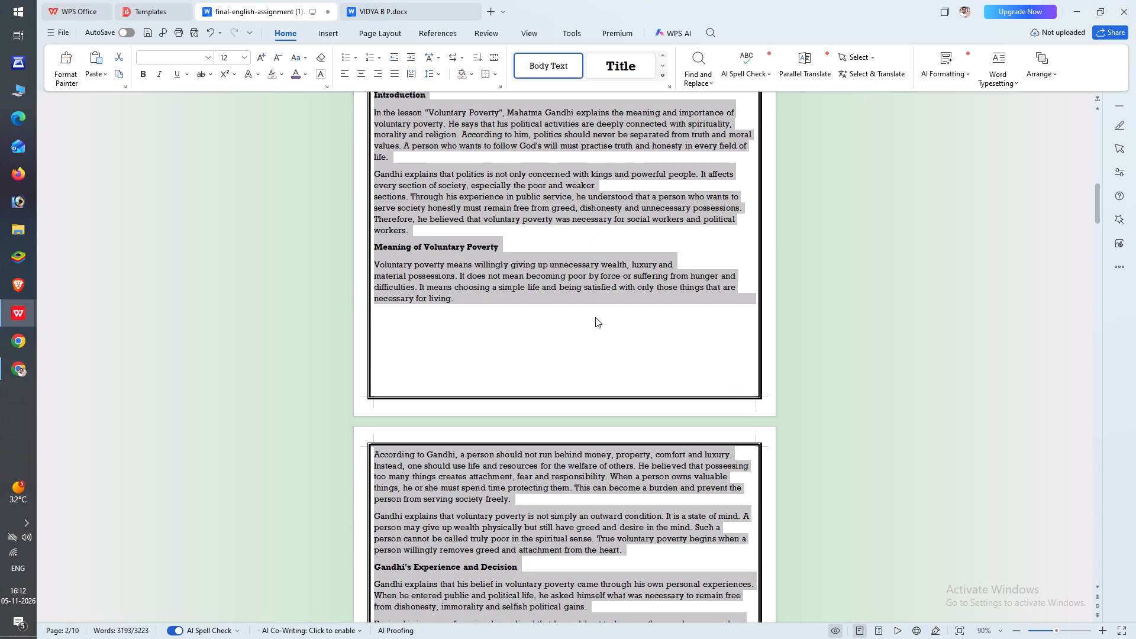
Check the font and layout of the text on pages 2 and 3 by selecting each page's text from its end to its start.
{"action": "left_click", "coordinate": [595, 318]}
{"action": "left_click_drag", "start_coordinate": [504, 316], "coordinate": [449, 609]}
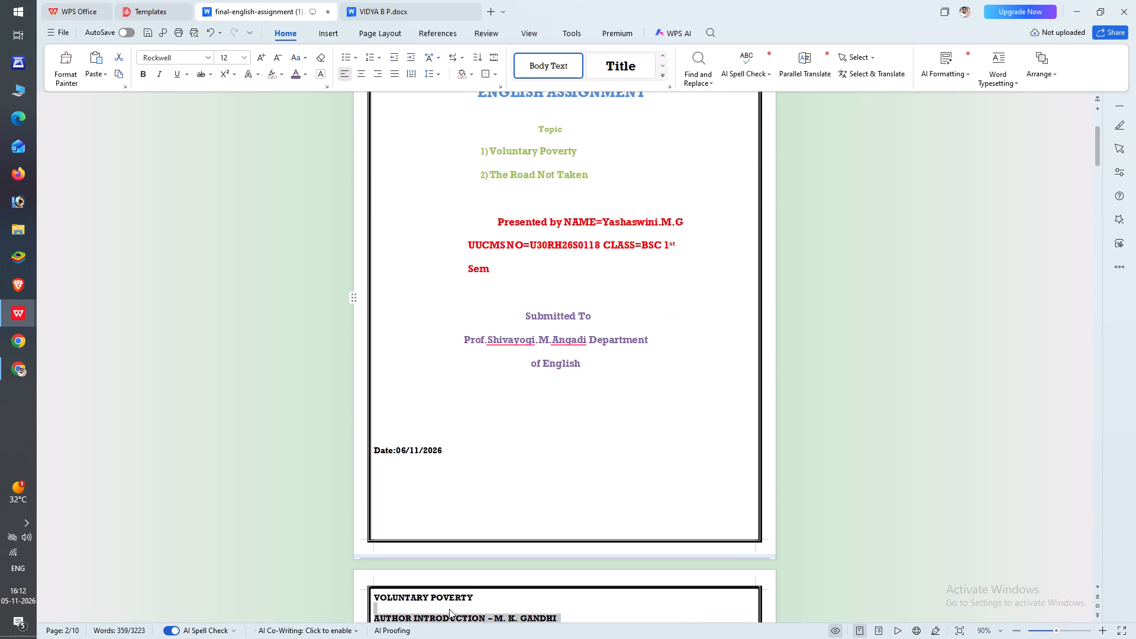
{"action": "left_click_drag", "start_coordinate": [449, 609], "coordinate": [372, 592]}
{"action": "scroll", "coordinate": [246, 145], "scroll_direction": "down", "scroll_amount": 3}
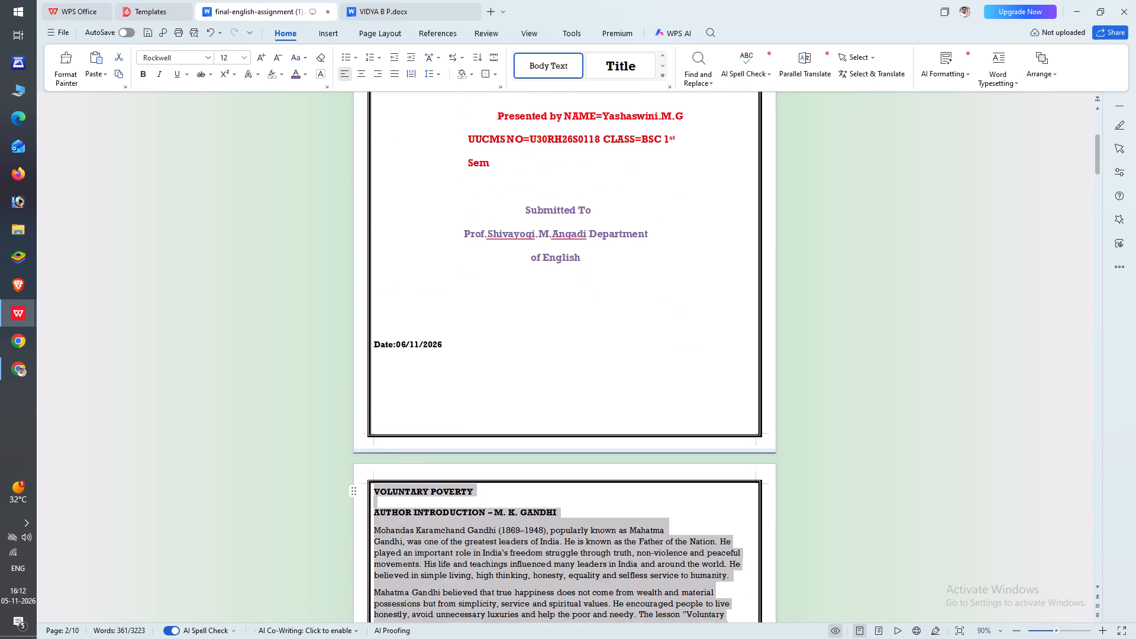
{"action": "scroll", "coordinate": [257, 161], "scroll_direction": "down", "scroll_amount": 13}
{"action": "scroll", "coordinate": [522, 321], "scroll_direction": "down", "scroll_amount": 1}
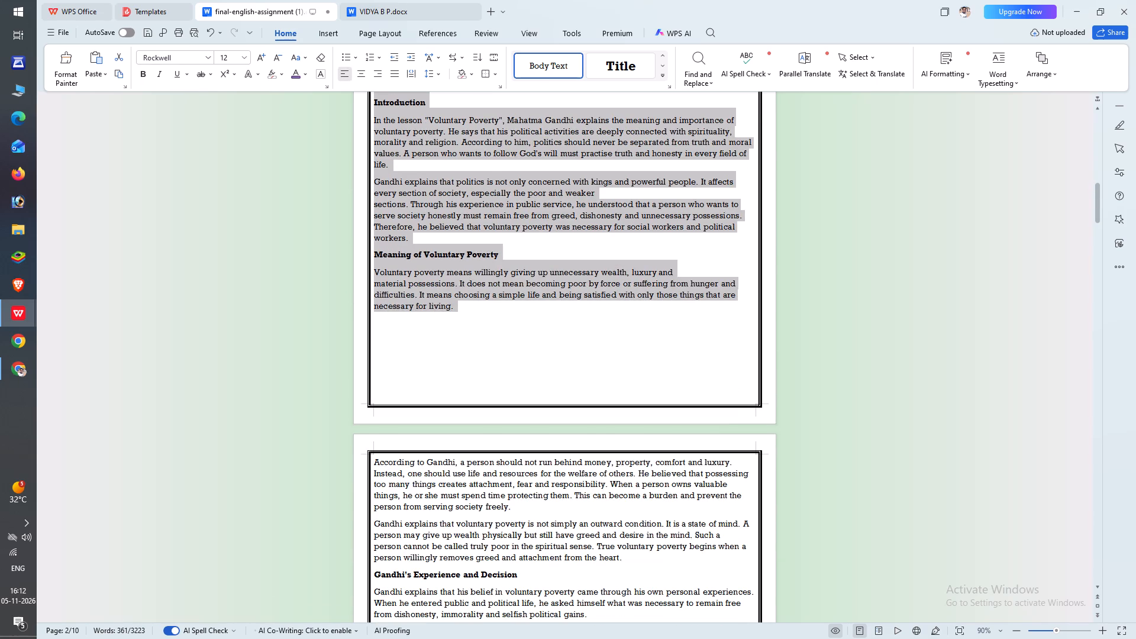
{"action": "scroll", "coordinate": [522, 321], "scroll_direction": "down", "scroll_amount": 11}
{"action": "left_click", "coordinate": [618, 434]}
{"action": "left_click_drag", "start_coordinate": [612, 424], "coordinate": [347, 63]}
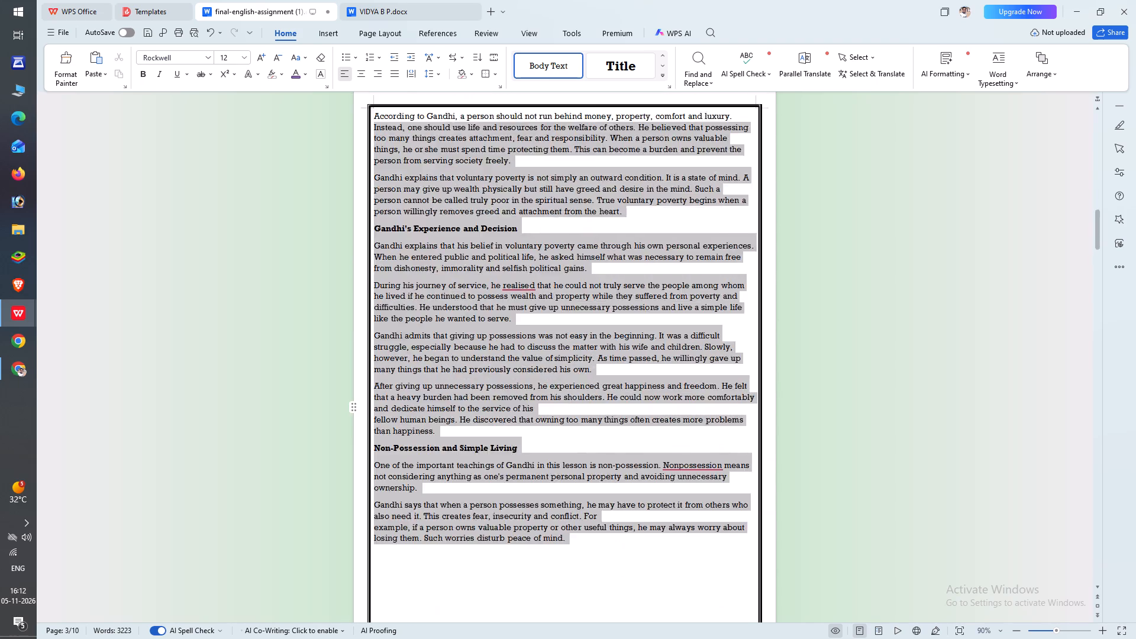
{"action": "left_click_drag", "start_coordinate": [347, 63], "coordinate": [369, 348]}
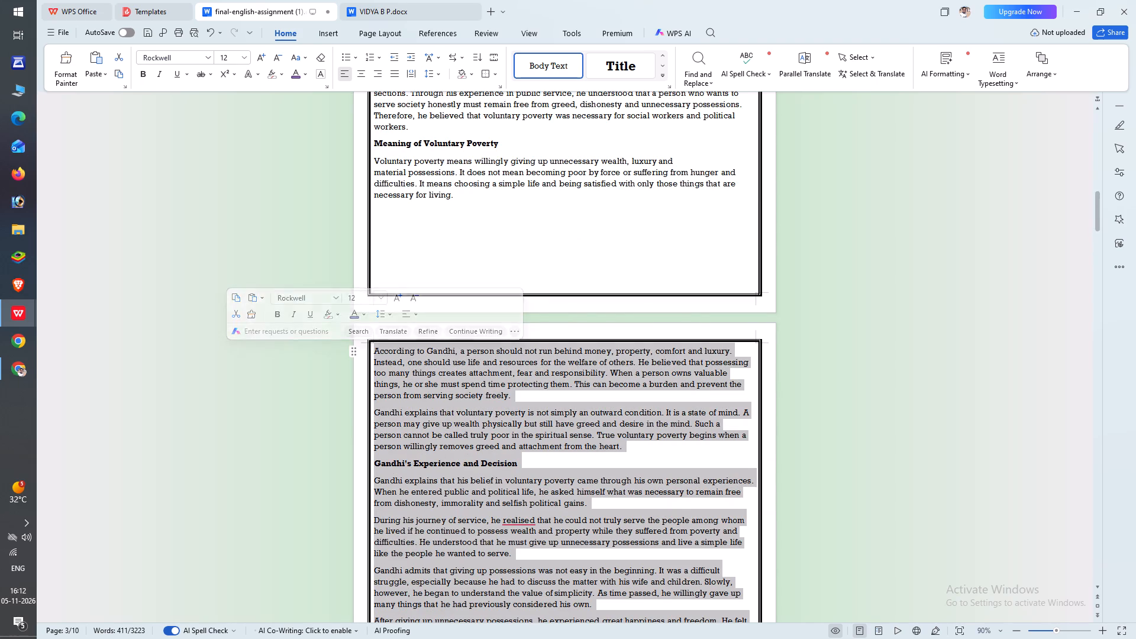
{"action": "left_click", "coordinate": [418, 240]}
Check the text on pages 4 and 5 for font and layout, selecting it back to the start of page 4.
{"action": "scroll", "coordinate": [395, 244], "scroll_direction": "down", "scroll_amount": 20}
{"action": "scroll", "coordinate": [502, 292], "scroll_direction": "down", "scroll_amount": 1}
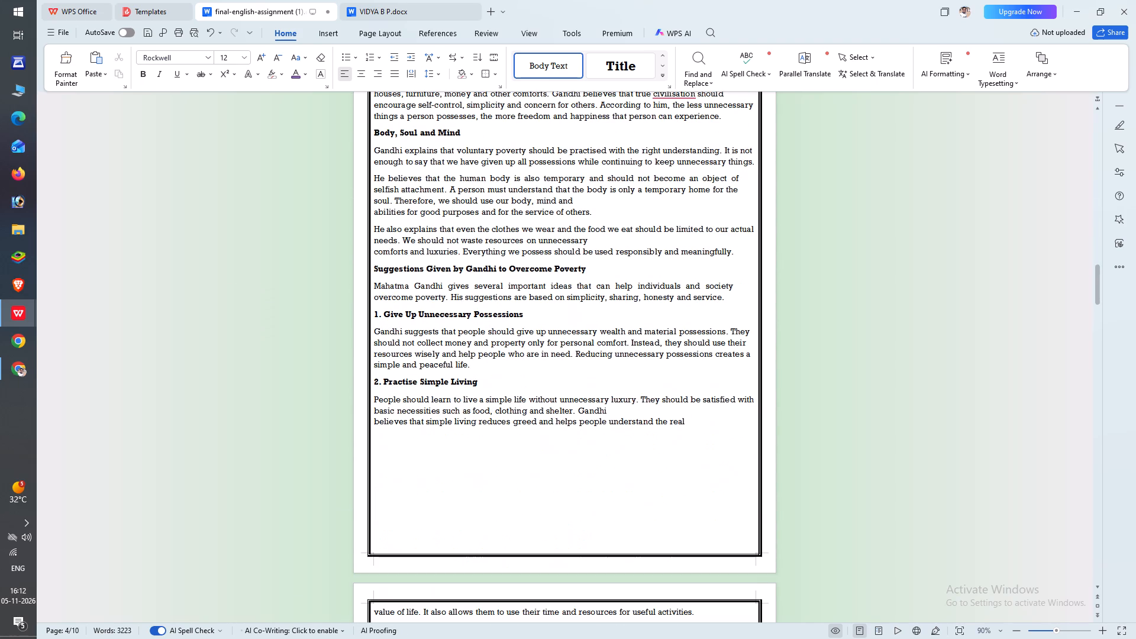
{"action": "left_click_drag", "start_coordinate": [683, 417], "coordinate": [372, 304]}
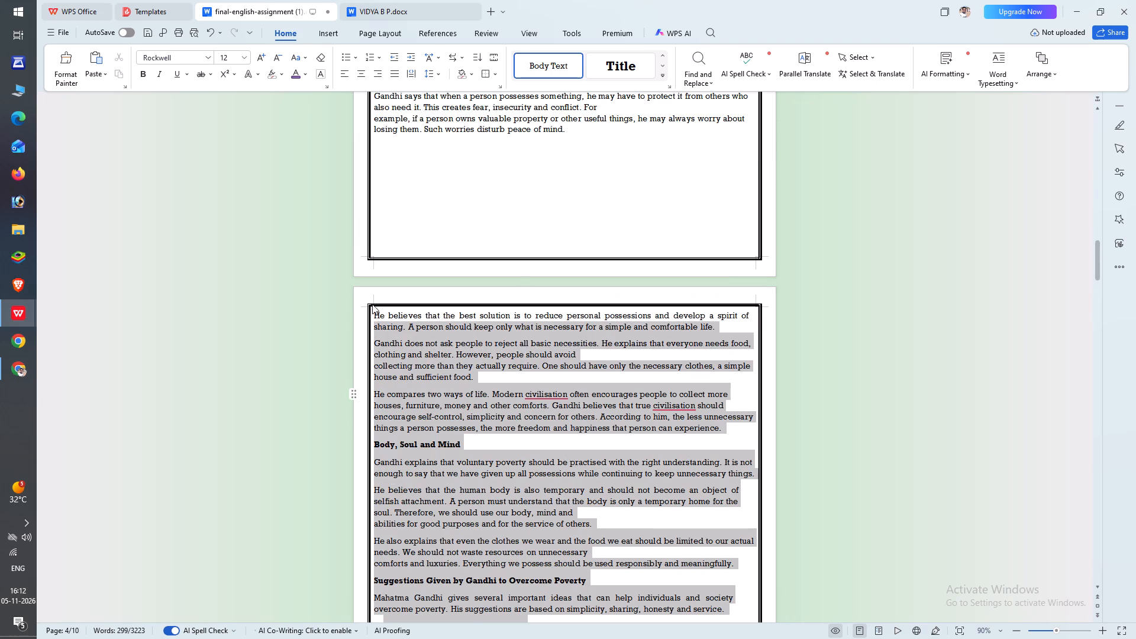
{"action": "left_click_drag", "start_coordinate": [372, 304], "coordinate": [372, 303]}
{"action": "left_click", "coordinate": [398, 220]}
{"action": "scroll", "coordinate": [433, 202], "scroll_direction": "down", "scroll_amount": 8}
{"action": "scroll", "coordinate": [446, 196], "scroll_direction": "up", "scroll_amount": 1}
{"action": "scroll", "coordinate": [446, 196], "scroll_direction": "down", "scroll_amount": 5}
{"action": "scroll", "coordinate": [491, 212], "scroll_direction": "up", "scroll_amount": 1}
{"action": "scroll", "coordinate": [493, 212], "scroll_direction": "down", "scroll_amount": 5}
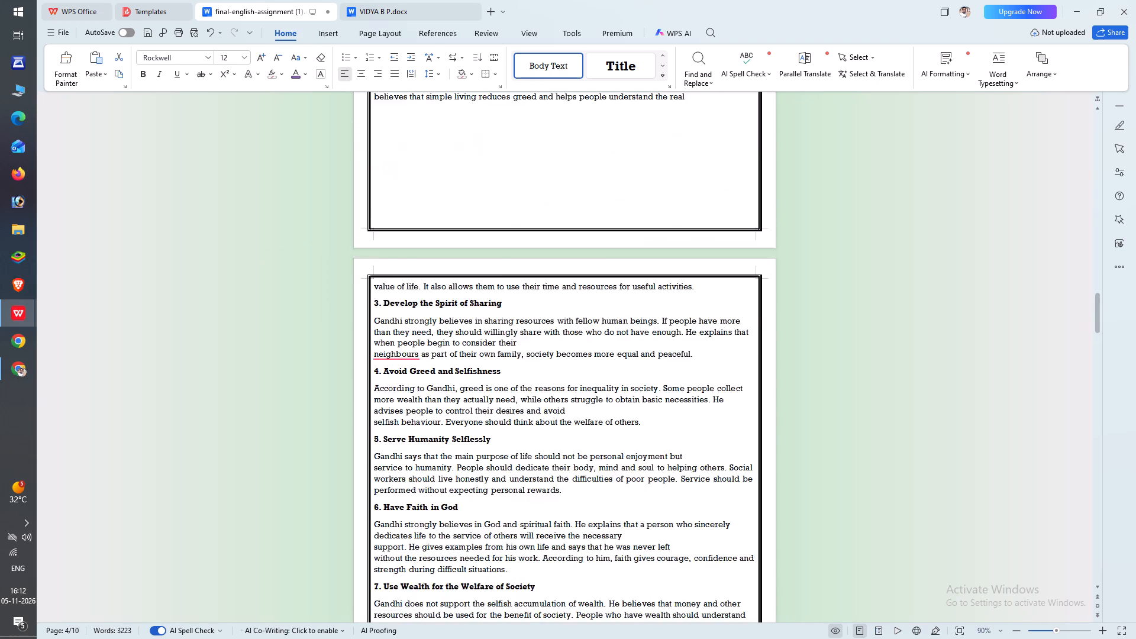
{"action": "scroll", "coordinate": [526, 221], "scroll_direction": "down", "scroll_amount": 9}
{"action": "left_click_drag", "start_coordinate": [673, 180], "coordinate": [411, 504]}
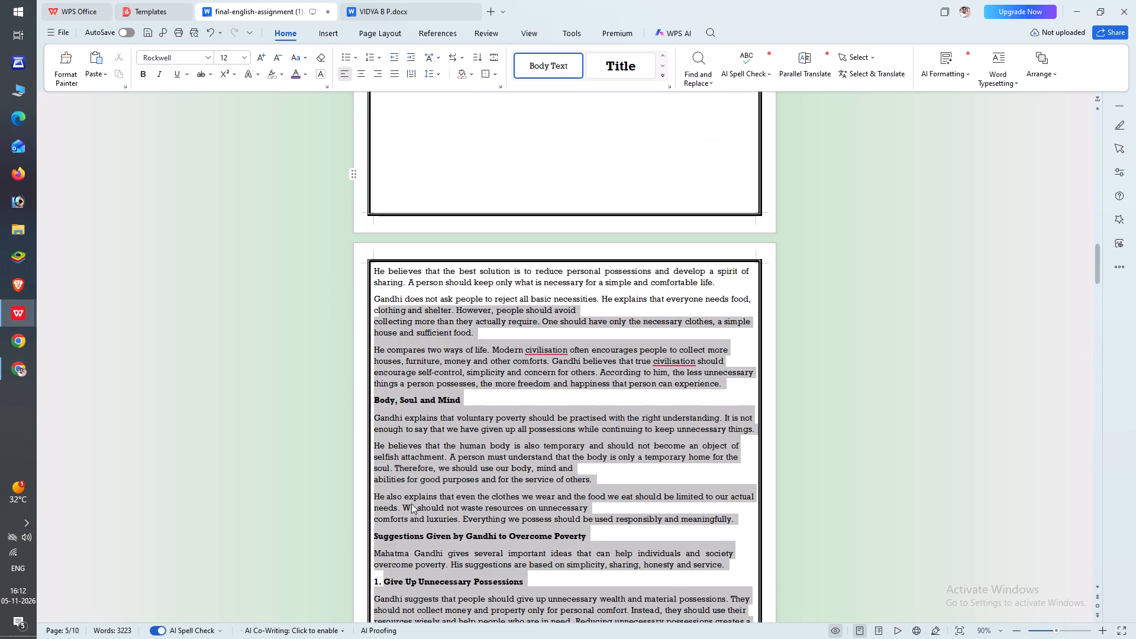
{"action": "left_click_drag", "start_coordinate": [411, 504], "coordinate": [364, 170]}
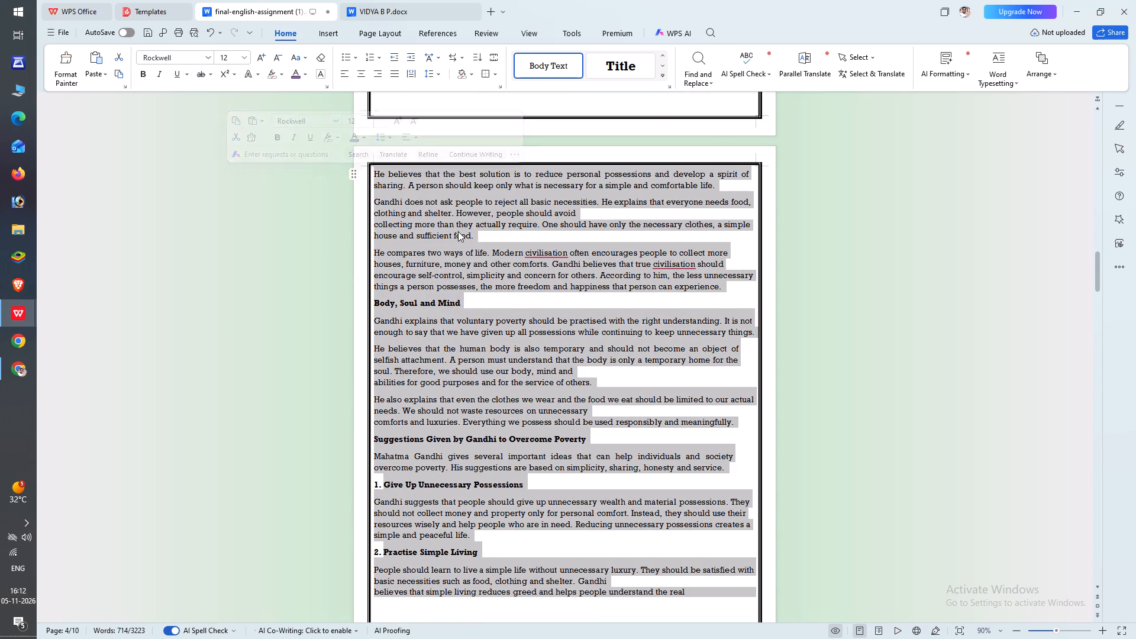
{"action": "scroll", "coordinate": [502, 250], "scroll_direction": "down", "scroll_amount": 5}
{"action": "scroll", "coordinate": [525, 274], "scroll_direction": "up", "scroll_amount": 1}
{"action": "scroll", "coordinate": [525, 274], "scroll_direction": "down", "scroll_amount": 19}
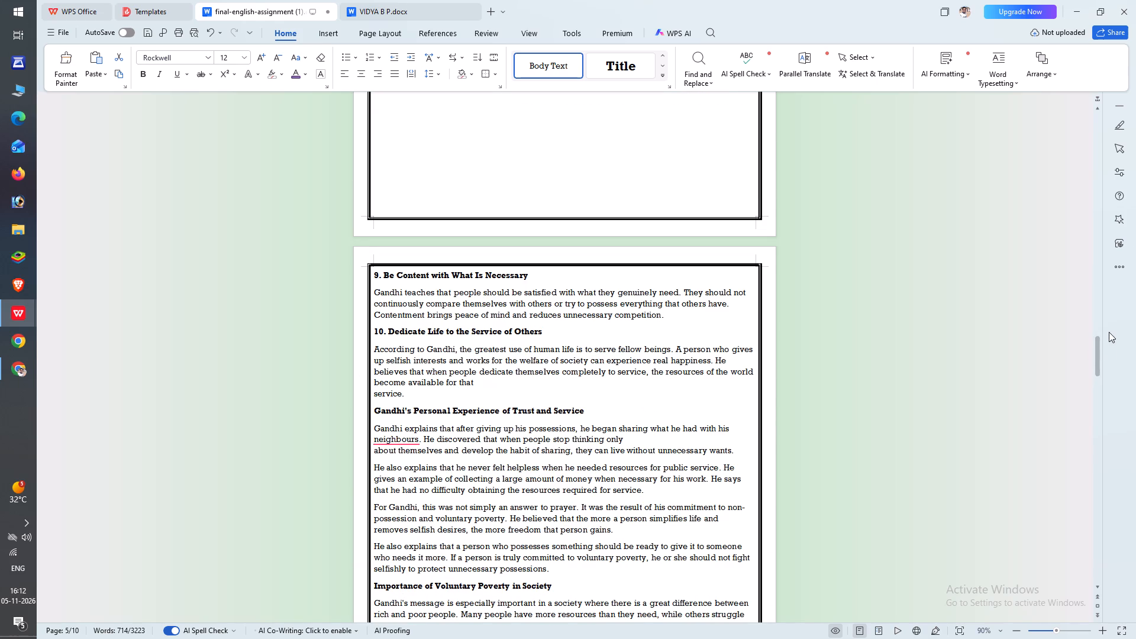
Check the font of all the text on the last page, clear the selection and return to the cover page.
{"action": "left_click_drag", "start_coordinate": [1098, 354], "coordinate": [1094, 638]}
{"action": "left_click", "coordinate": [506, 517]}
{"action": "left_click_drag", "start_coordinate": [441, 372], "coordinate": [439, 371]}
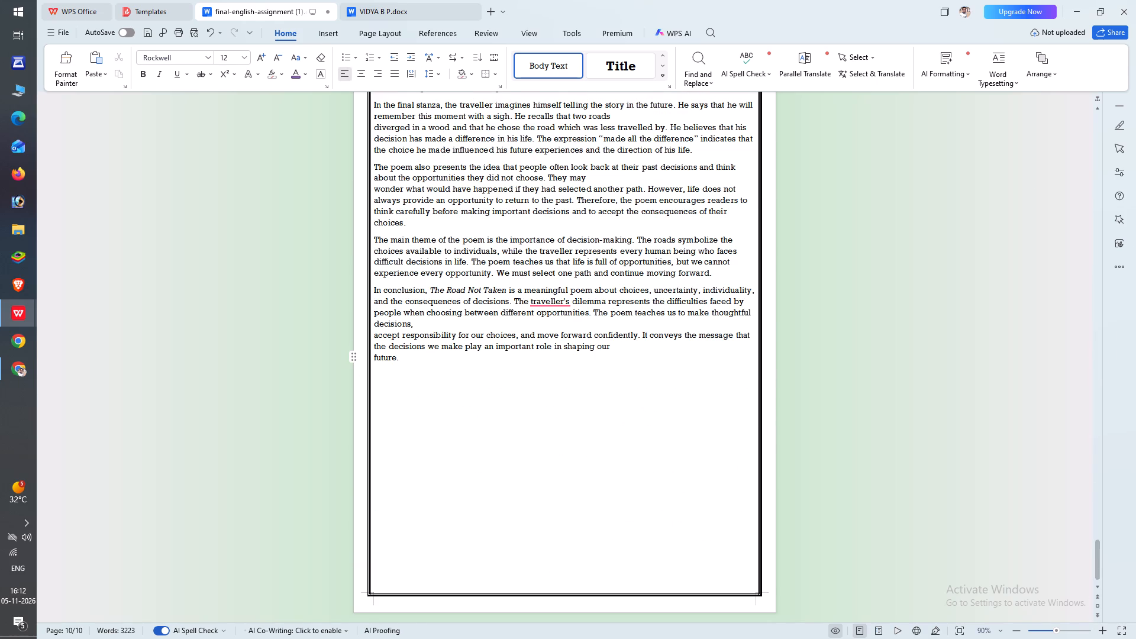
{"action": "left_click_drag", "start_coordinate": [439, 371], "coordinate": [382, 137]}
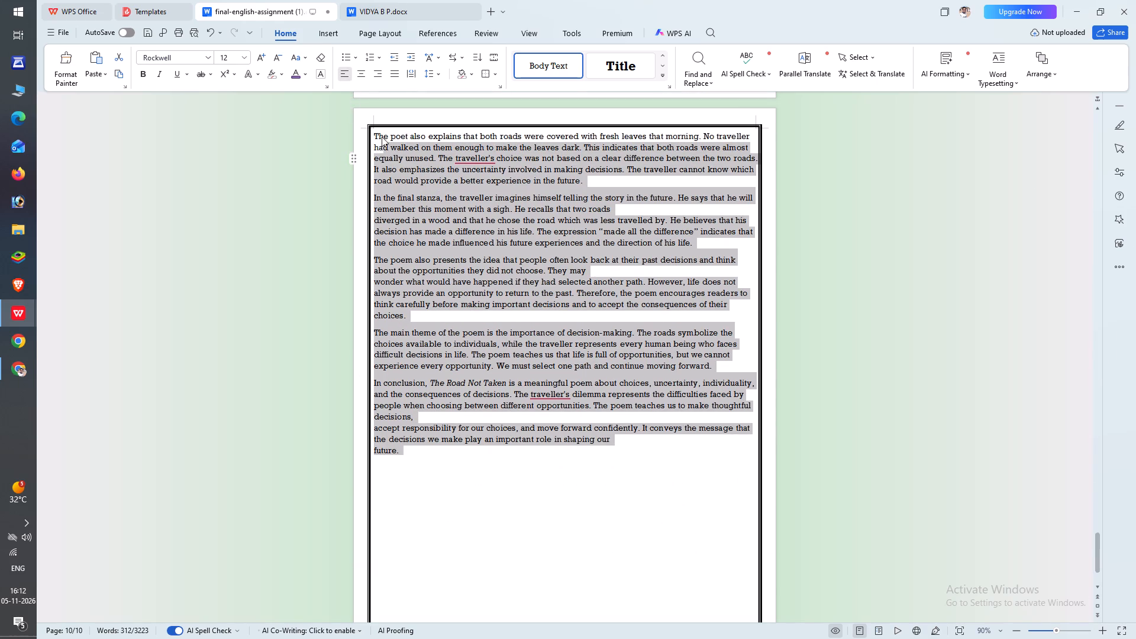
{"action": "left_click_drag", "start_coordinate": [382, 137], "coordinate": [379, 131]}
{"action": "left_click", "coordinate": [573, 638]}
{"action": "left_click", "coordinate": [598, 531]}
{"action": "scroll", "coordinate": [597, 538], "scroll_direction": "up", "scroll_amount": 2}
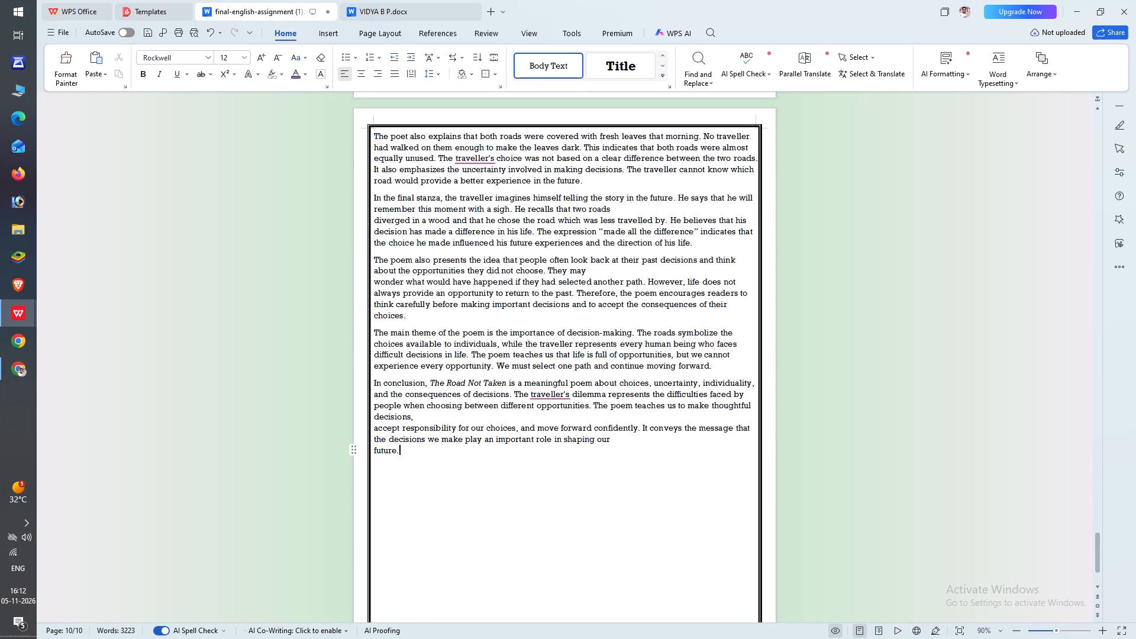
{"action": "scroll", "coordinate": [597, 538], "scroll_direction": "up", "scroll_amount": 9}
{"action": "left_click_drag", "start_coordinate": [1098, 530], "coordinate": [1074, 59]}
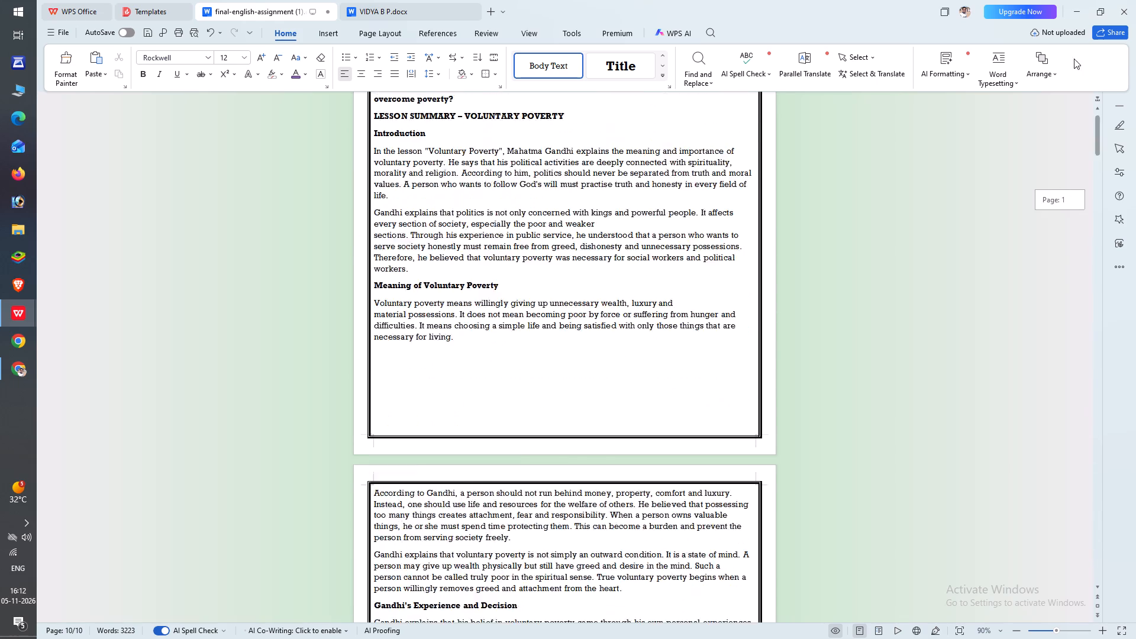
{"action": "left_click_drag", "start_coordinate": [1074, 59], "coordinate": [1079, 24]}
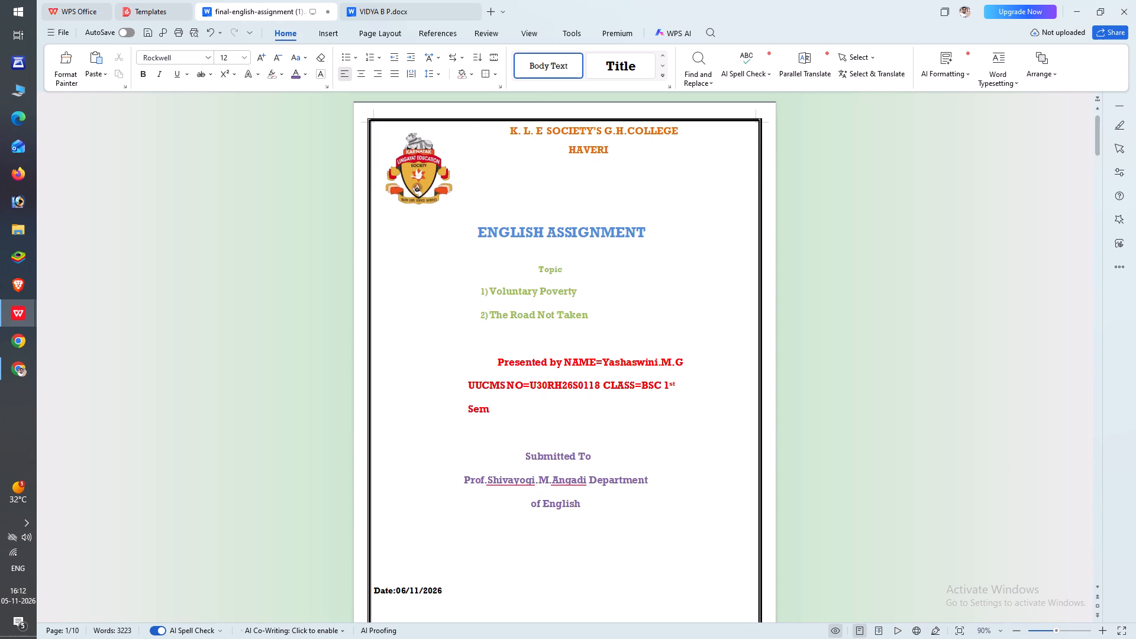
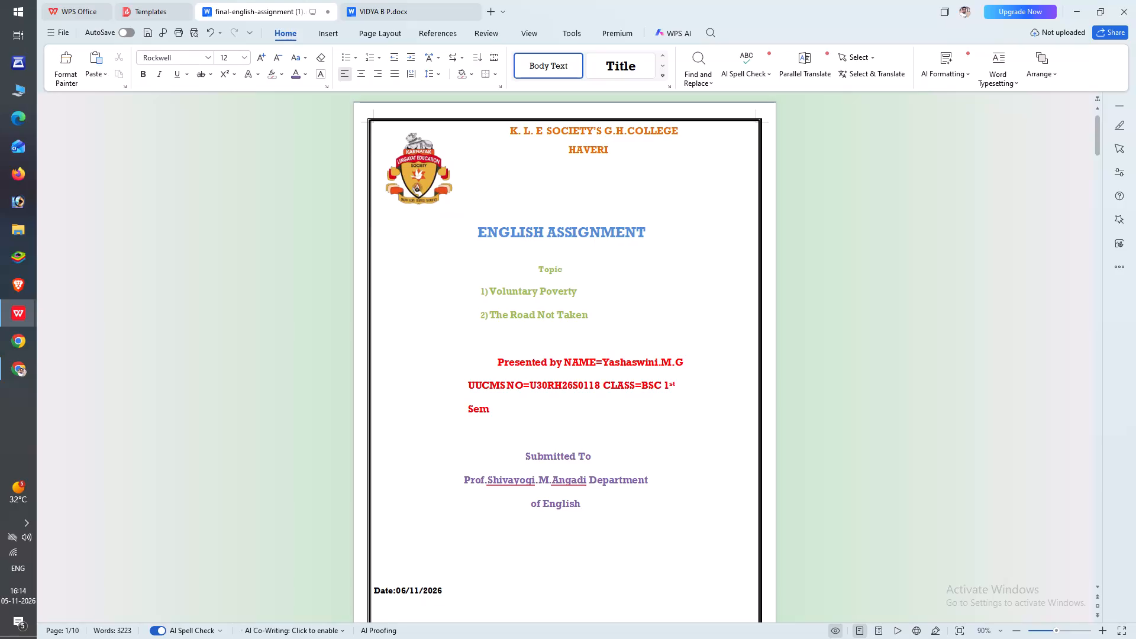
Minimize the assignment document and launch Kuro from the desktop.
{"action": "left_click", "coordinate": [1082, 10]}
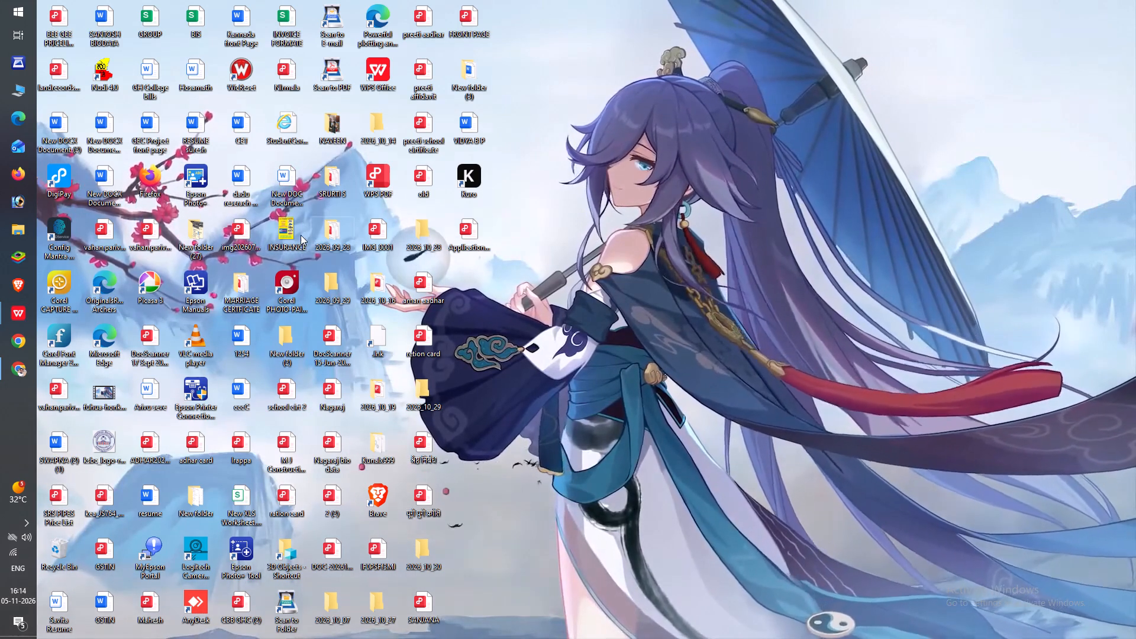
{"action": "double_click", "coordinate": [472, 183]}
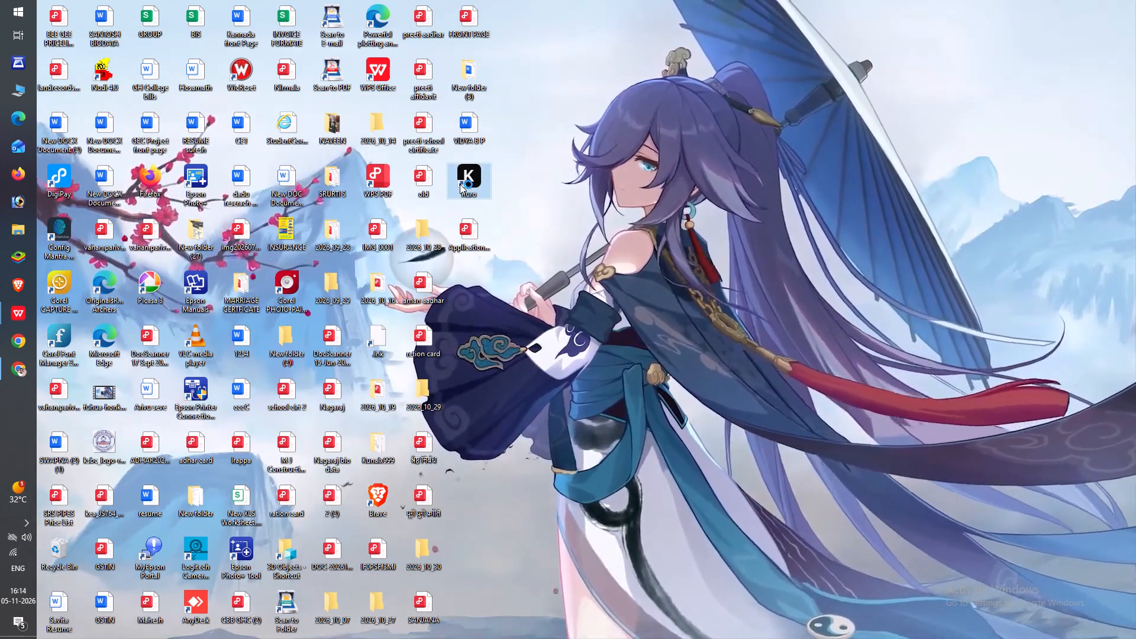
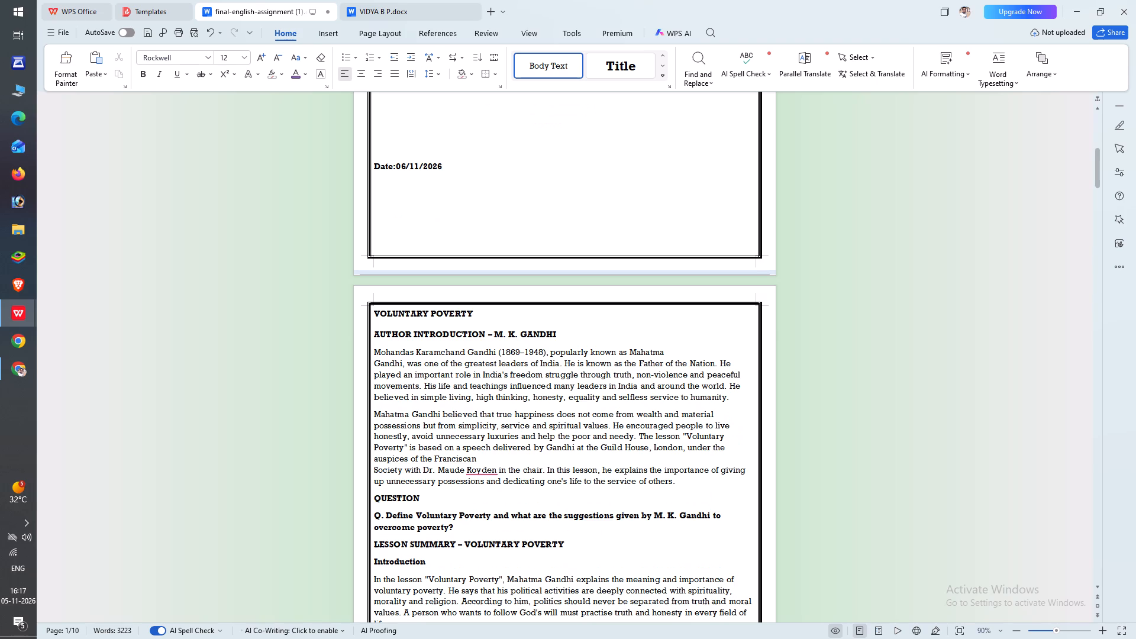
Print pages 2-10 of the assignment in grayscale on the EPSON L3250 Series printer.
{"action": "key", "text": "ctrl+p"}
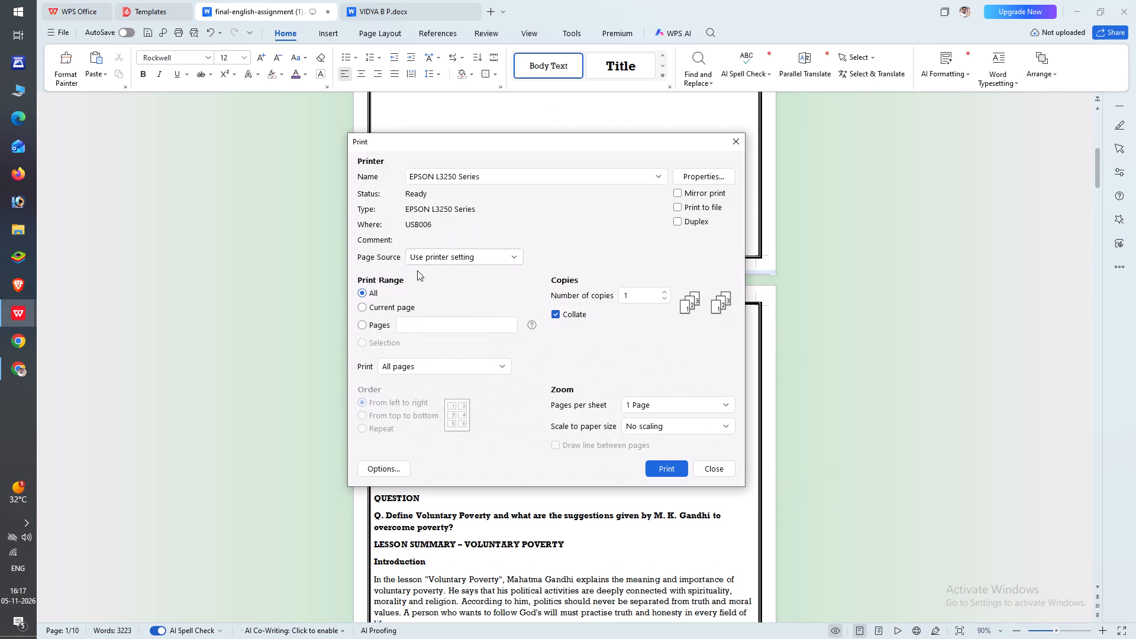
{"action": "left_click", "coordinate": [364, 330]}
{"action": "type", "text": "2-10"}
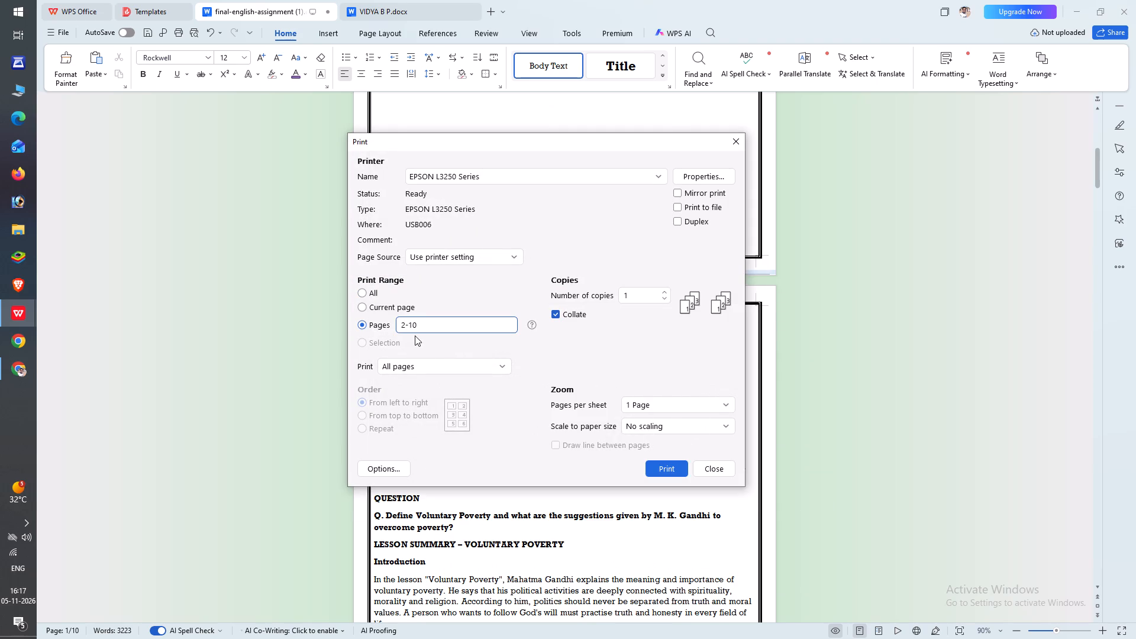
{"action": "left_click", "coordinate": [695, 169]}
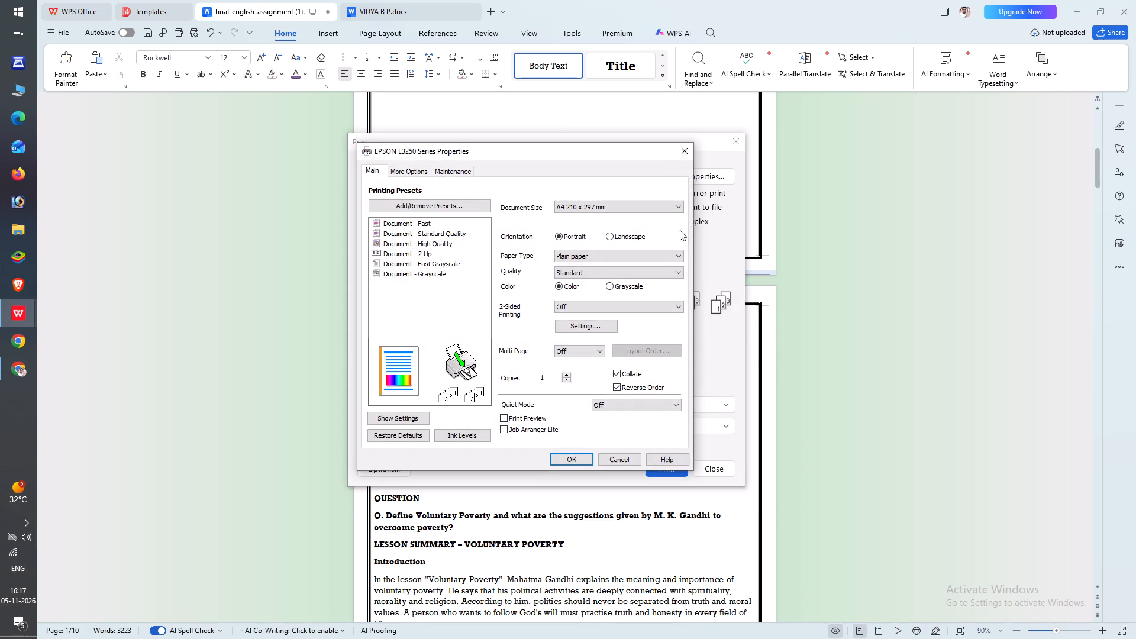
{"action": "left_click", "coordinate": [607, 288]}
{"action": "left_click", "coordinate": [562, 457]}
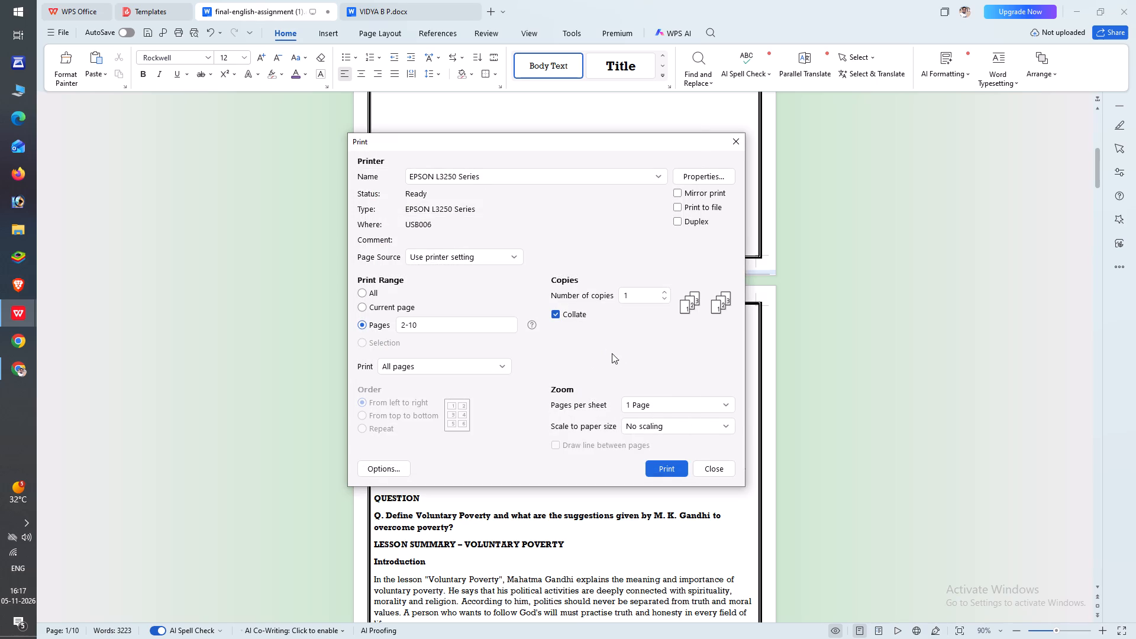
{"action": "left_click", "coordinate": [616, 355]}
{"action": "left_click", "coordinate": [665, 467]}
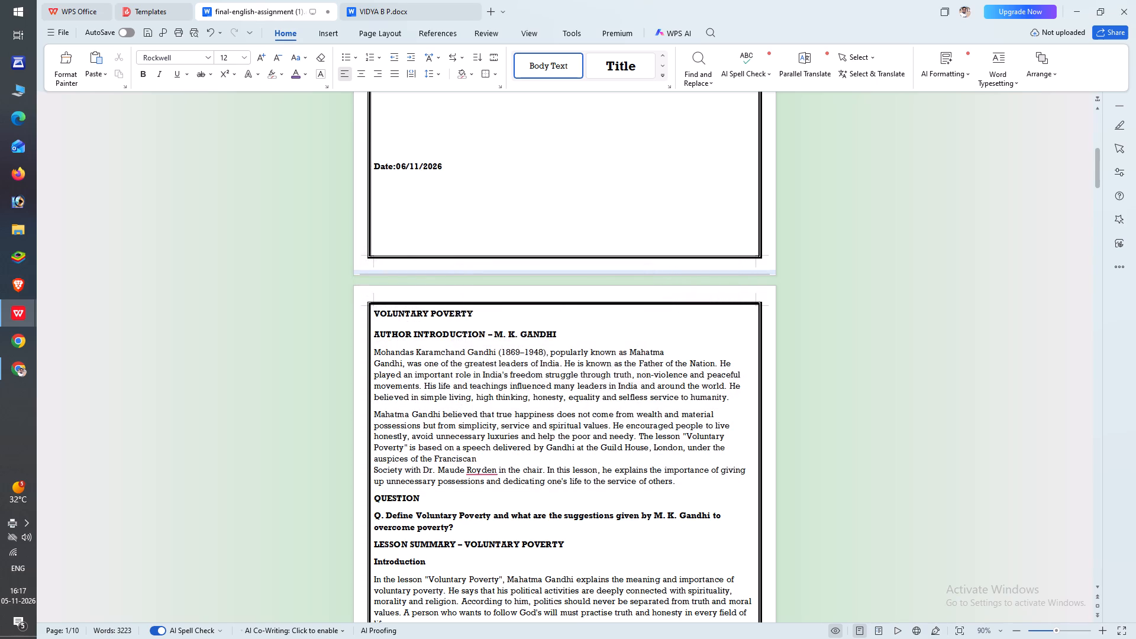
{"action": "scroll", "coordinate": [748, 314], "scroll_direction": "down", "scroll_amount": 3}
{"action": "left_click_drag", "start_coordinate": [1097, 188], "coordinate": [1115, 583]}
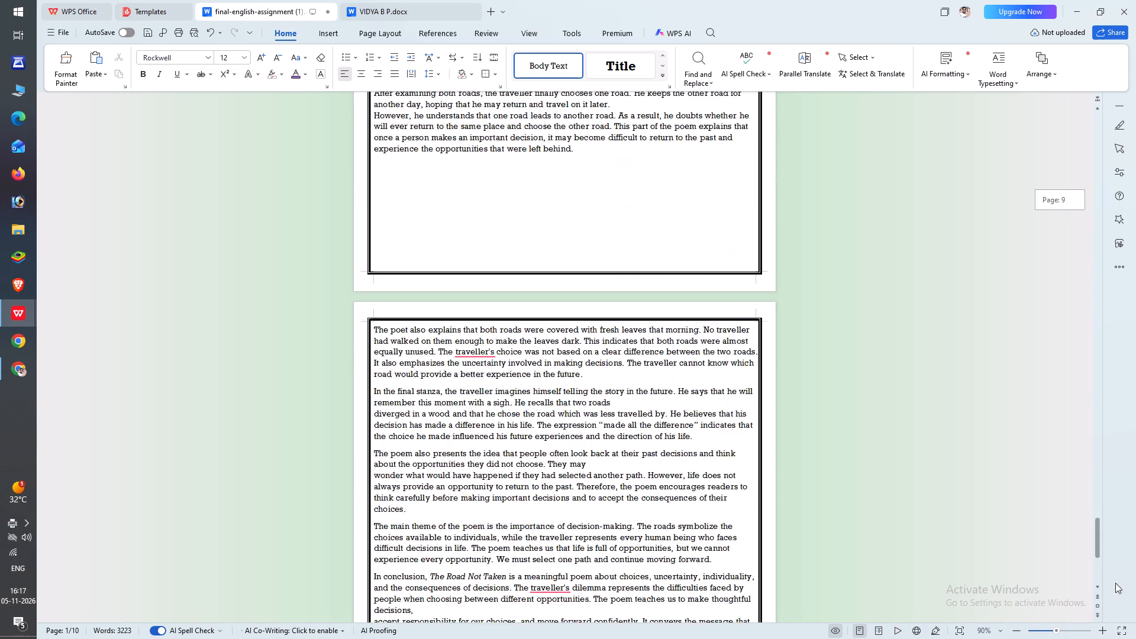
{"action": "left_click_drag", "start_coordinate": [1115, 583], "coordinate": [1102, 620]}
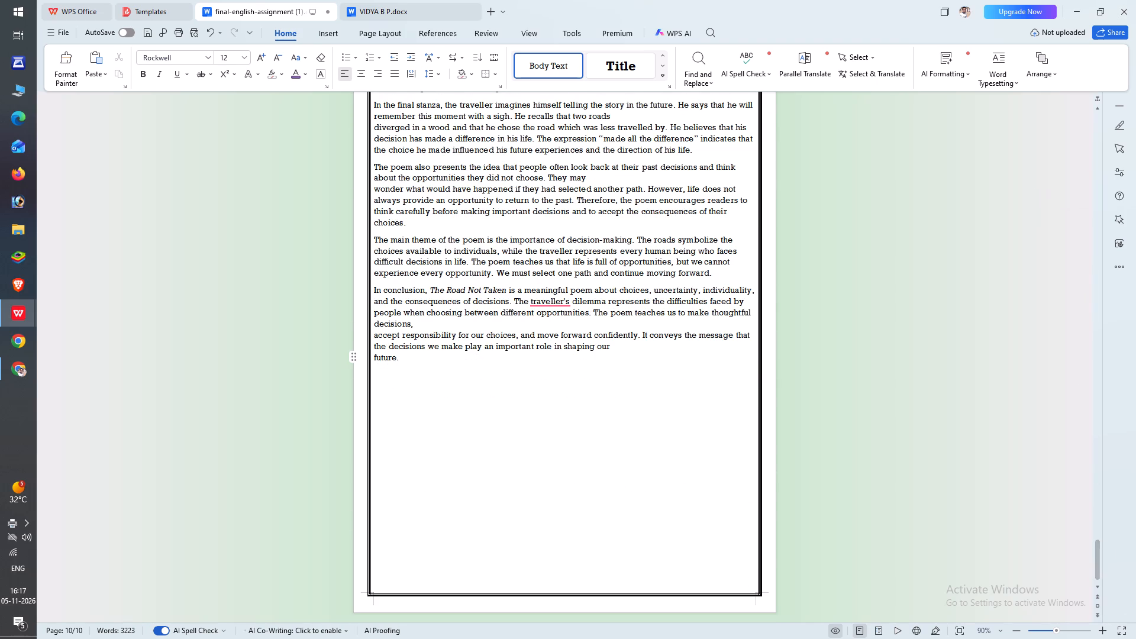
Minimize the document, browse YouTube Shorts in Chrome and pause the kung fu masters short.
{"action": "left_click", "coordinate": [1071, 0]}
{"action": "scroll", "coordinate": [527, 272], "scroll_direction": "down", "scroll_amount": 10}
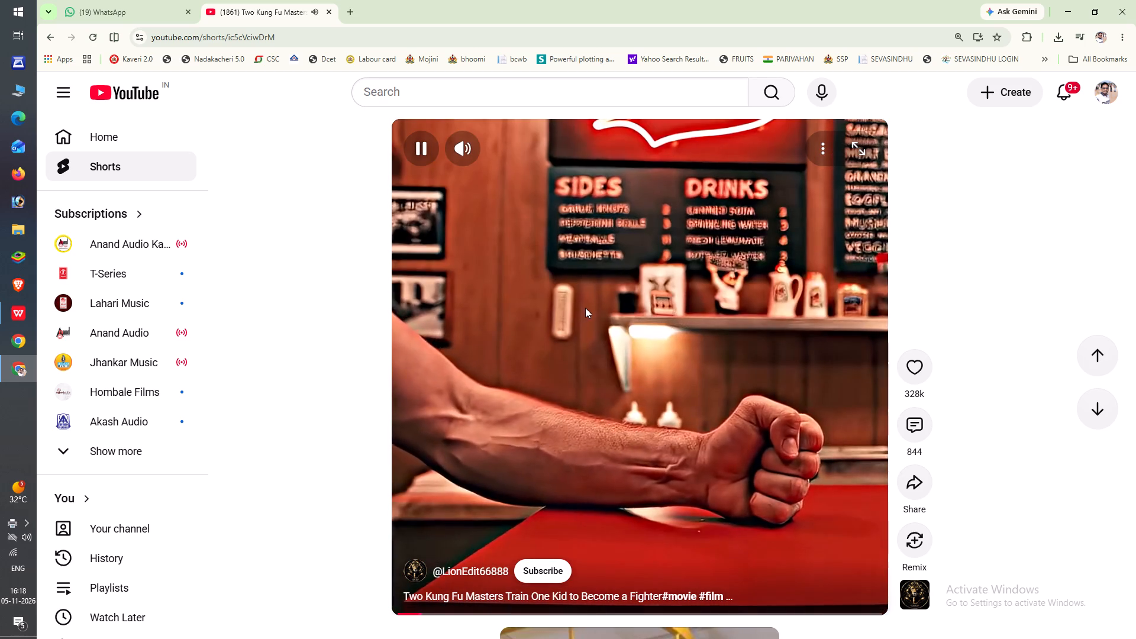
{"action": "left_click", "coordinate": [589, 308]}
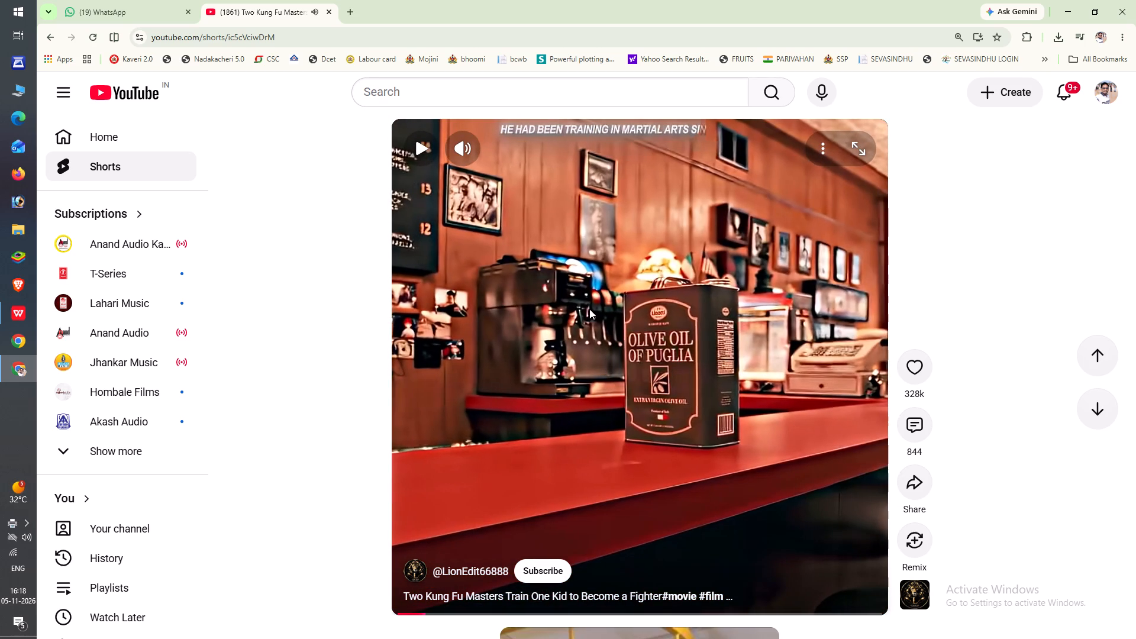
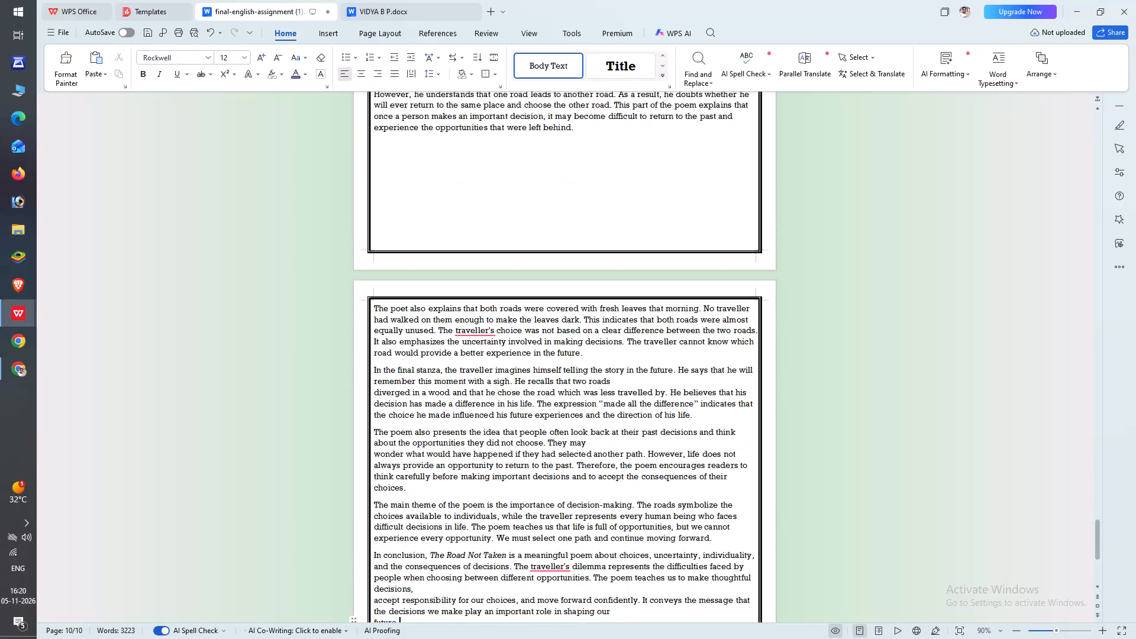
Try to close the gap before the last page by deleting backwards from the paragraph starting "The poet also explains".
{"action": "left_click", "coordinate": [375, 317]}
{"action": "left_click", "coordinate": [375, 314]}
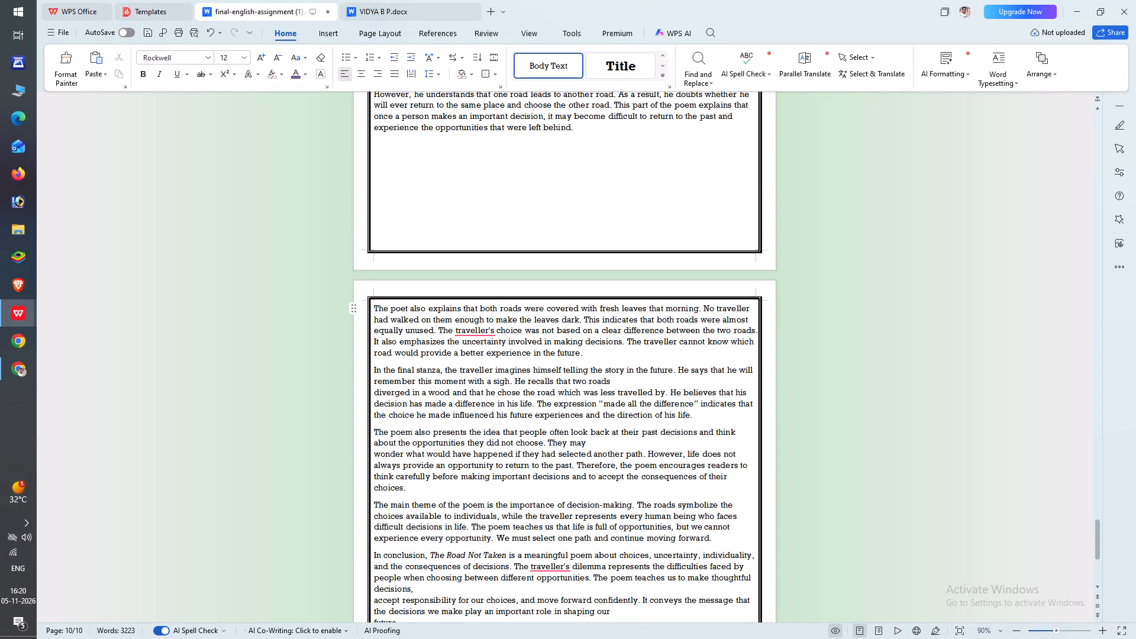
{"action": "key", "text": "BackSpace"}
{"action": "key", "text": "BackSpace"}
{"action": "key", "text": "BackSpace"}
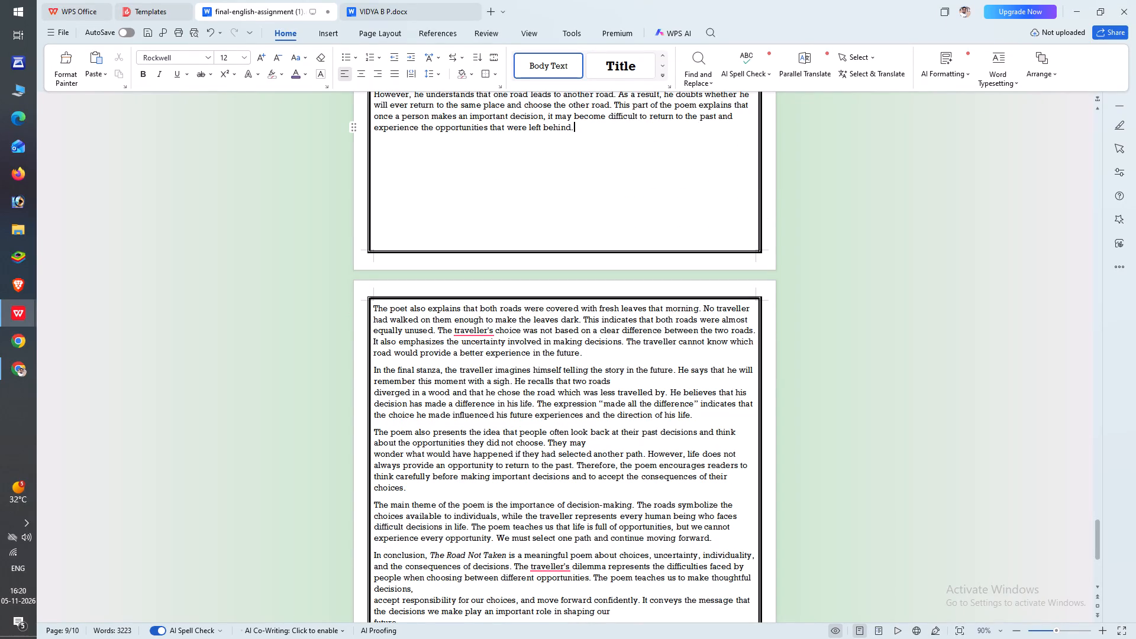
{"action": "key", "text": "BackSpace"}
{"action": "left_click", "coordinate": [375, 306]}
{"action": "key", "text": "BackSpace"}
{"action": "key", "text": "BackSpace"}
{"action": "key", "text": "BackSpace"}
{"action": "key", "text": "BackSpace"}
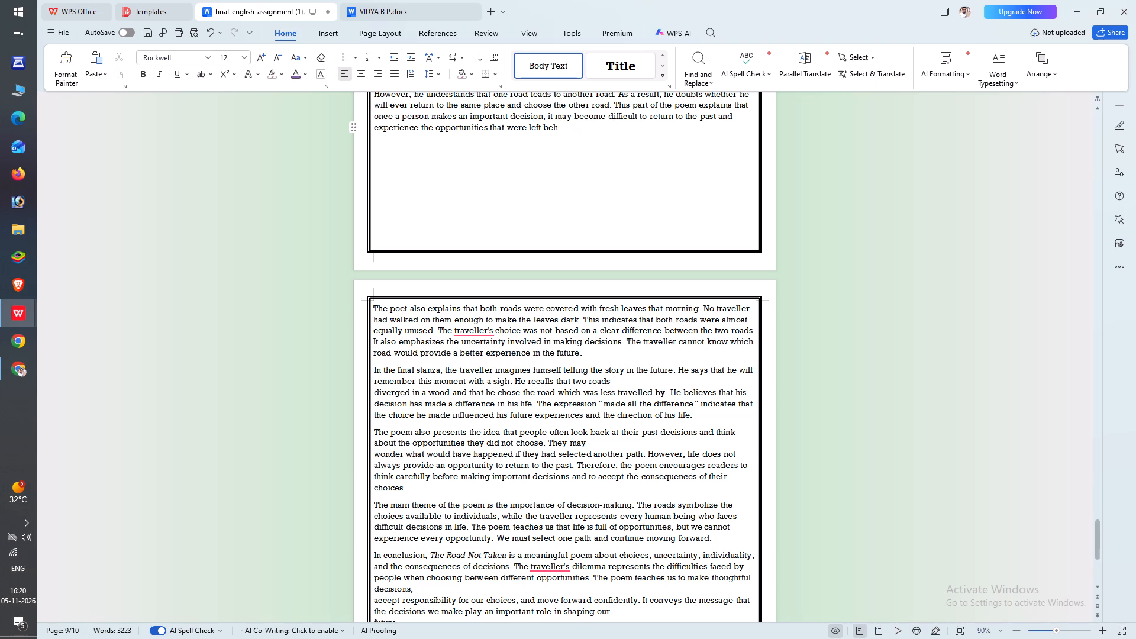
Look back through the assignment's preceding pages up to the conclusion of the "Voluntary Poverty" lesson.
{"action": "scroll", "coordinate": [468, 296], "scroll_direction": "up", "scroll_amount": 20}
{"action": "scroll", "coordinate": [468, 296], "scroll_direction": "up", "scroll_amount": 5}
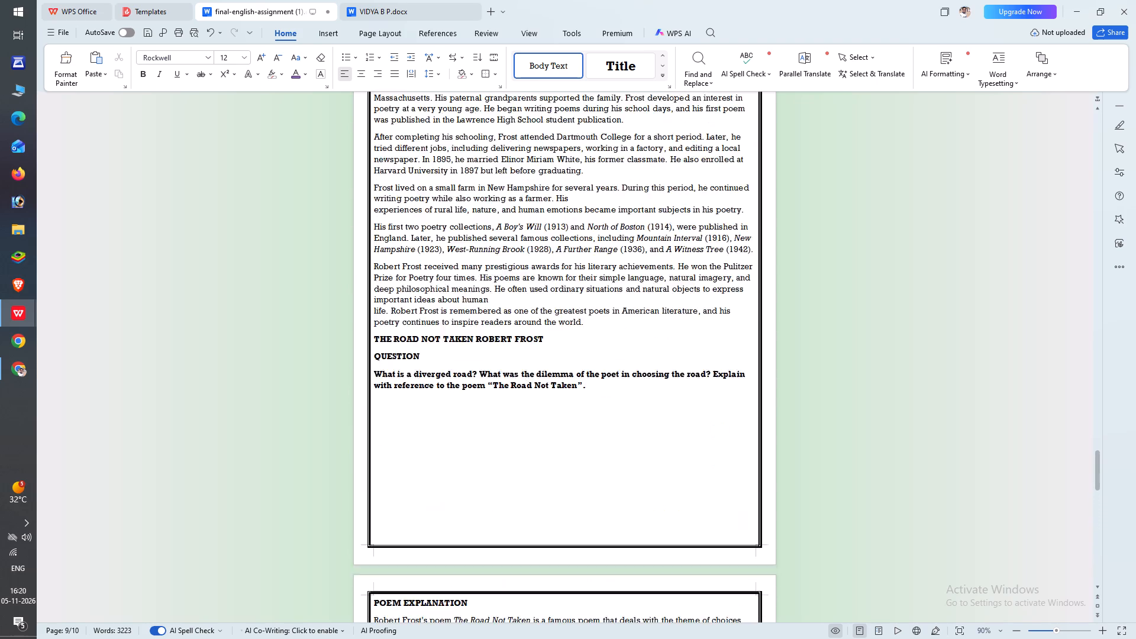
{"action": "scroll", "coordinate": [463, 260], "scroll_direction": "up", "scroll_amount": 13}
{"action": "scroll", "coordinate": [468, 253], "scroll_direction": "down", "scroll_amount": 1}
{"action": "scroll", "coordinate": [468, 253], "scroll_direction": "up", "scroll_amount": 12}
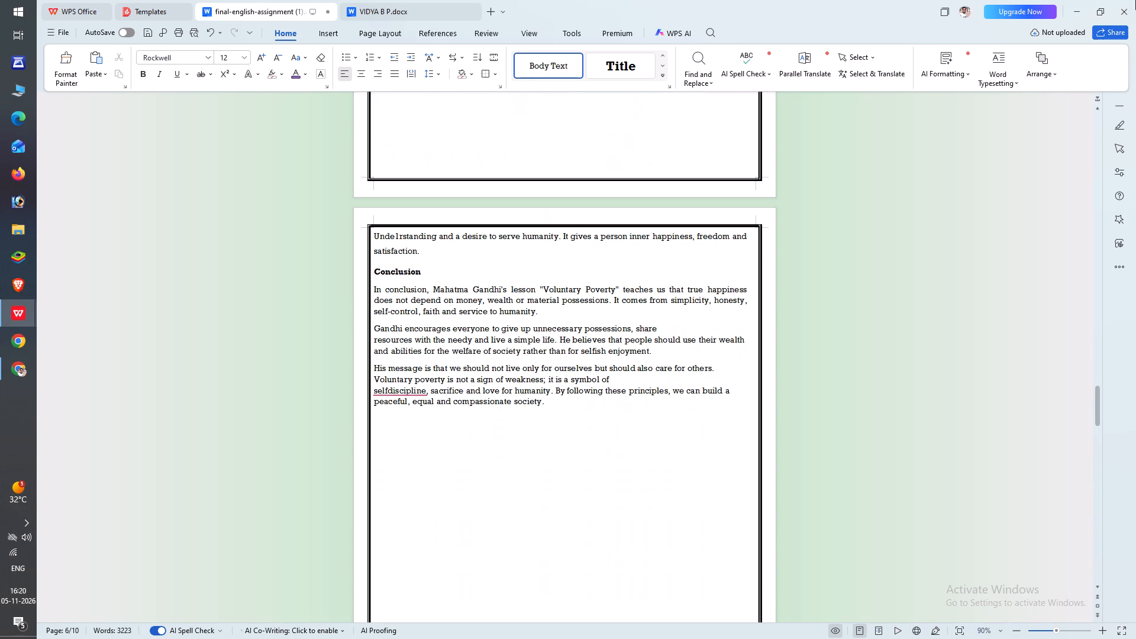
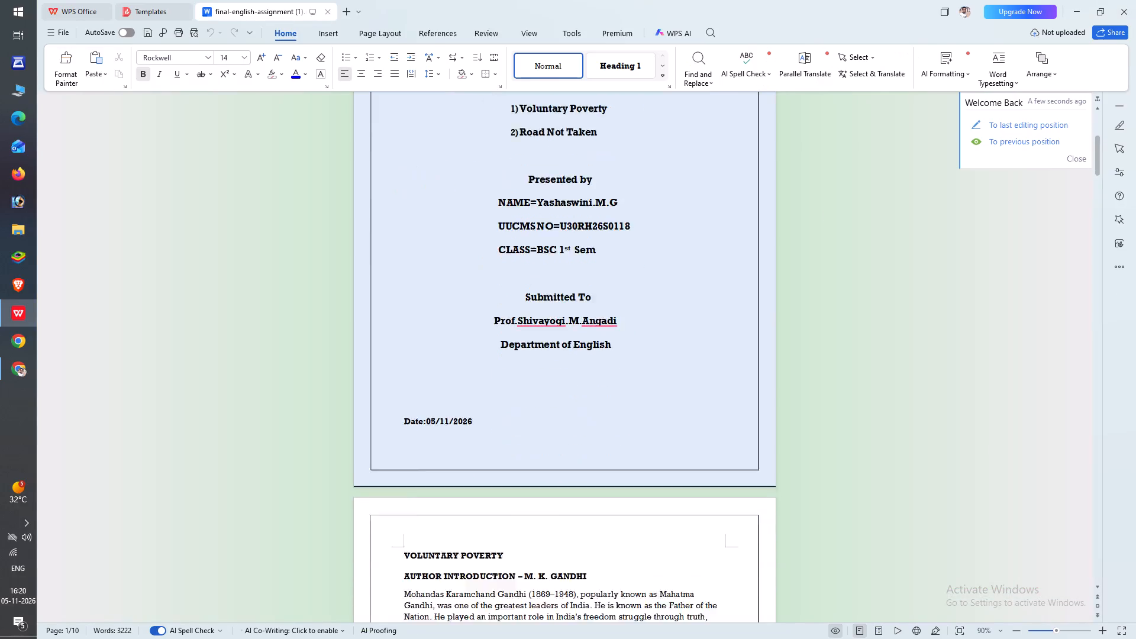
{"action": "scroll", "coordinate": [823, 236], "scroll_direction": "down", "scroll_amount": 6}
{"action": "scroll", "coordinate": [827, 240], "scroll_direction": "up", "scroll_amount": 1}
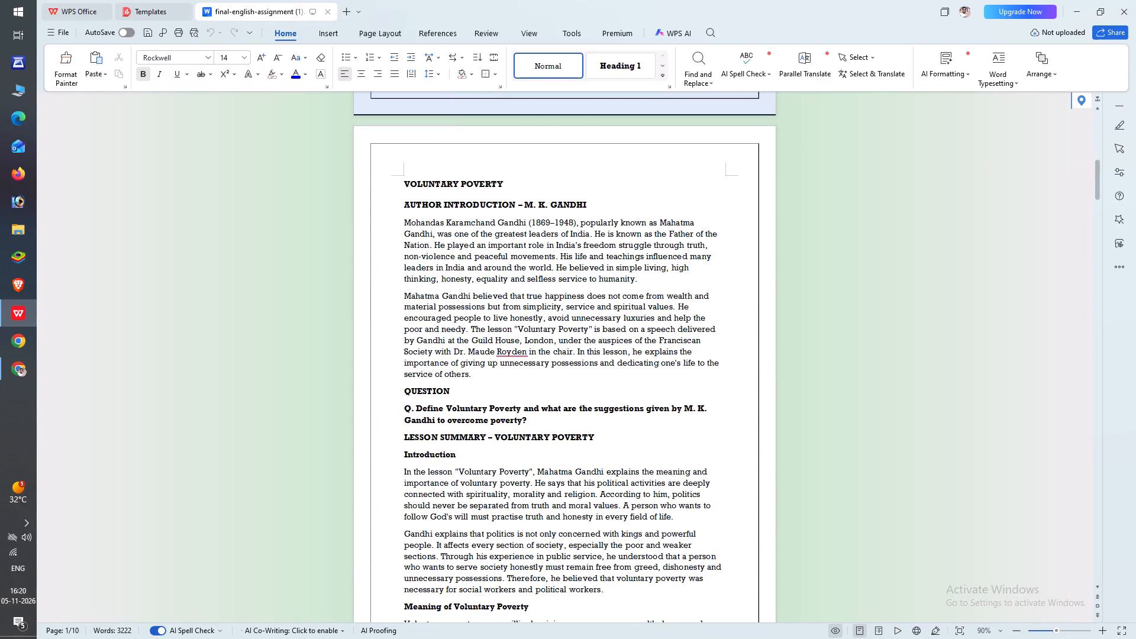
Review the assignment's pages from the Voluntary Poverty lesson through the end of the Robert Frost poem explanation.
{"action": "scroll", "coordinate": [650, 221], "scroll_direction": "down", "scroll_amount": 4}
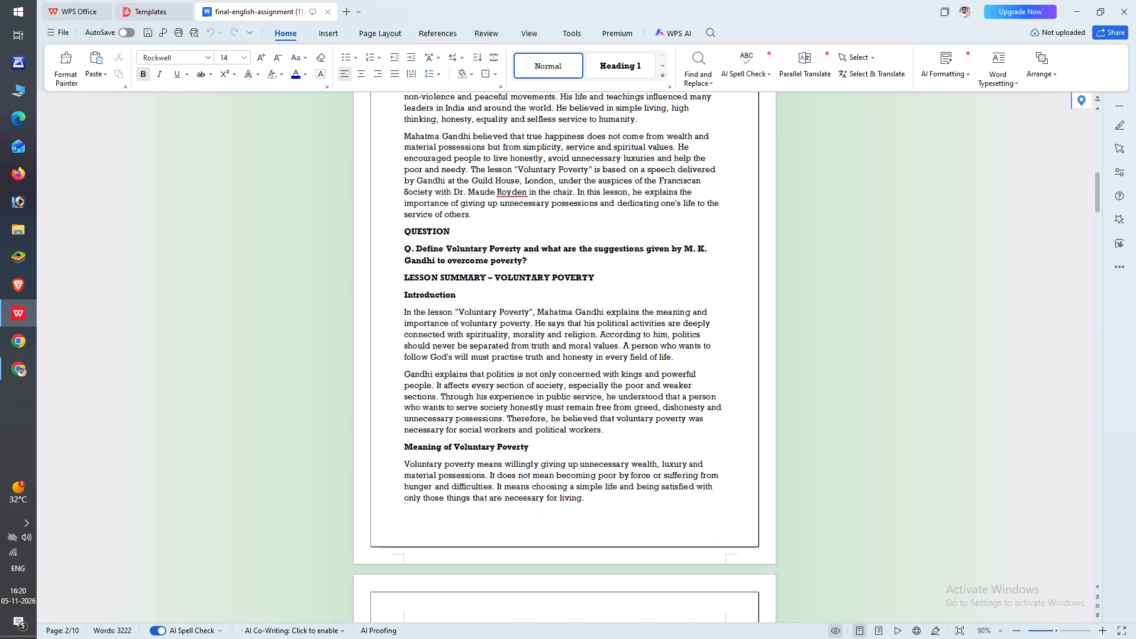
{"action": "scroll", "coordinate": [680, 194], "scroll_direction": "down", "scroll_amount": 18}
{"action": "scroll", "coordinate": [658, 223], "scroll_direction": "down", "scroll_amount": 3}
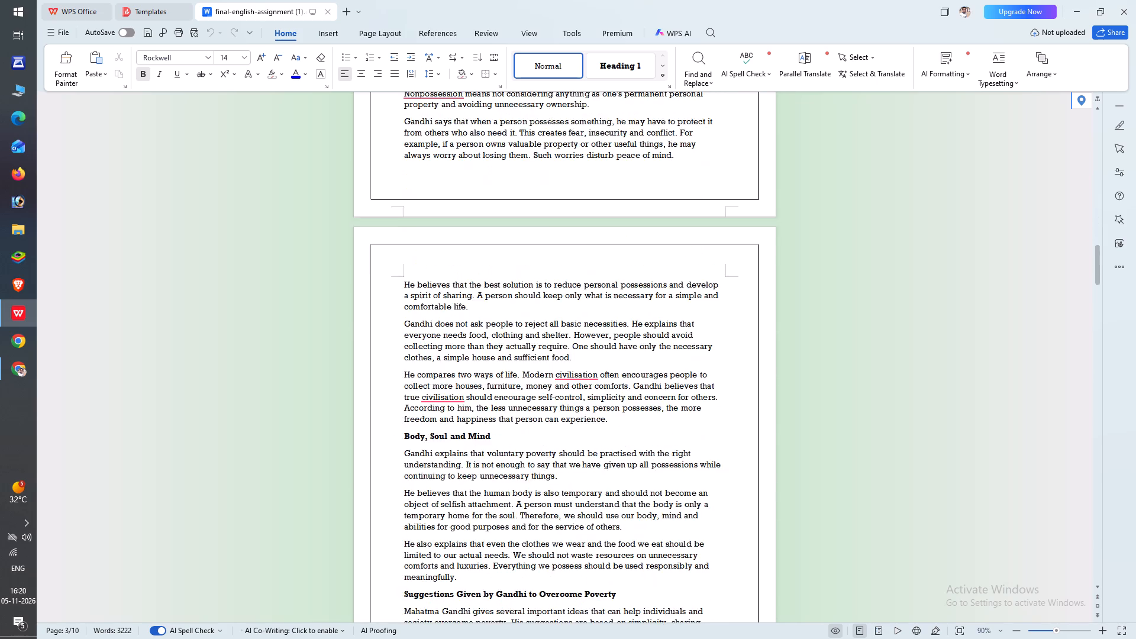
{"action": "scroll", "coordinate": [658, 223], "scroll_direction": "down", "scroll_amount": 20}
{"action": "scroll", "coordinate": [658, 223], "scroll_direction": "down", "scroll_amount": 10}
{"action": "scroll", "coordinate": [658, 226], "scroll_direction": "up", "scroll_amount": 1}
{"action": "scroll", "coordinate": [658, 226], "scroll_direction": "down", "scroll_amount": 3}
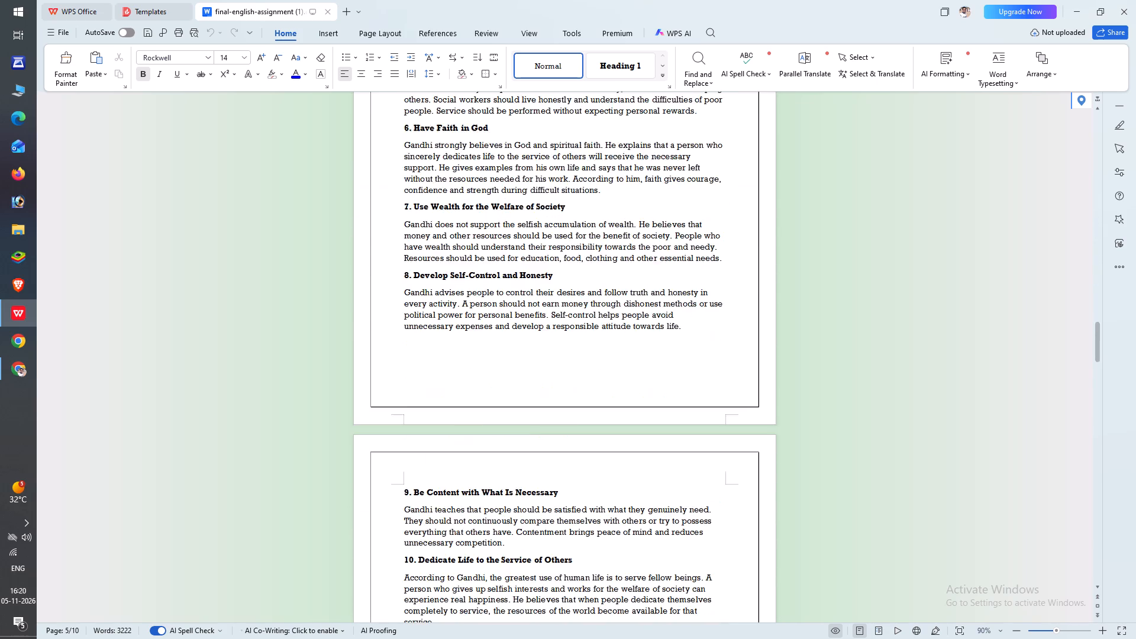
{"action": "scroll", "coordinate": [658, 227], "scroll_direction": "down", "scroll_amount": 10}
{"action": "scroll", "coordinate": [657, 228], "scroll_direction": "up", "scroll_amount": 1}
{"action": "scroll", "coordinate": [657, 228], "scroll_direction": "down", "scroll_amount": 9}
{"action": "scroll", "coordinate": [657, 228], "scroll_direction": "up", "scroll_amount": 1}
{"action": "scroll", "coordinate": [657, 228], "scroll_direction": "down", "scroll_amount": 17}
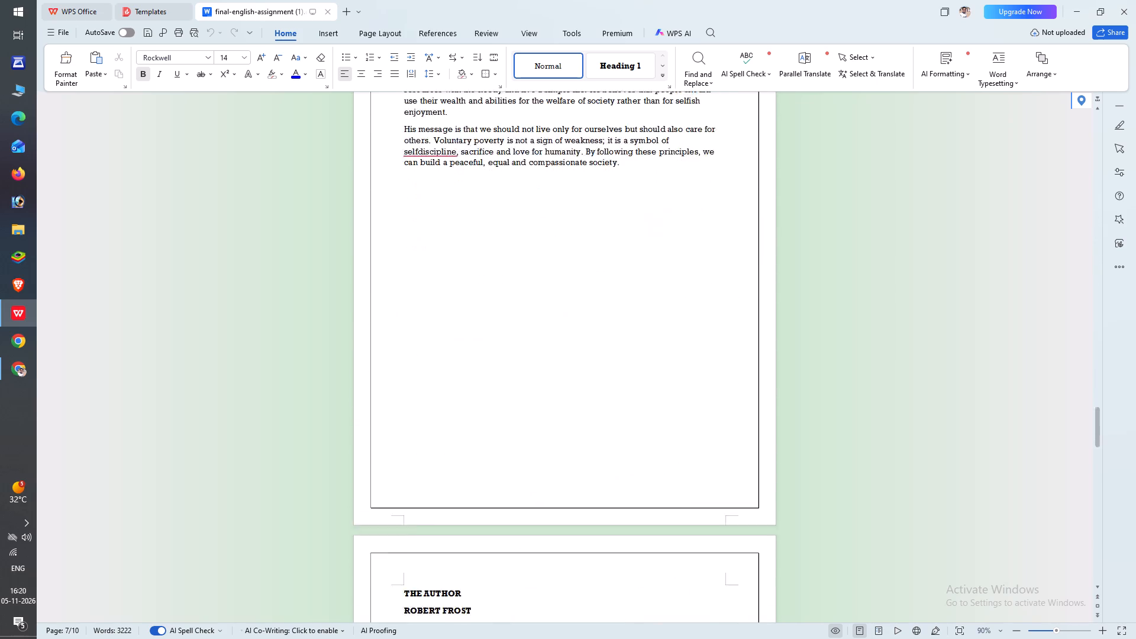
{"action": "scroll", "coordinate": [657, 228], "scroll_direction": "down", "scroll_amount": 20}
{"action": "scroll", "coordinate": [657, 228], "scroll_direction": "down", "scroll_amount": 16}
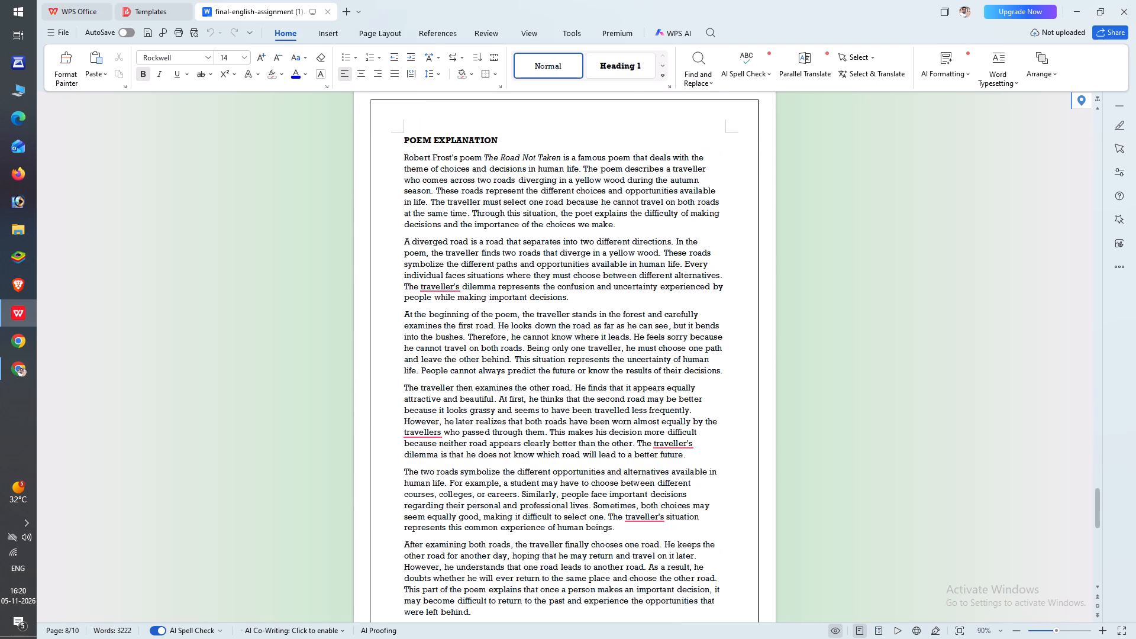
{"action": "scroll", "coordinate": [657, 228], "scroll_direction": "down", "scroll_amount": 20}
{"action": "scroll", "coordinate": [657, 228], "scroll_direction": "down", "scroll_amount": 1}
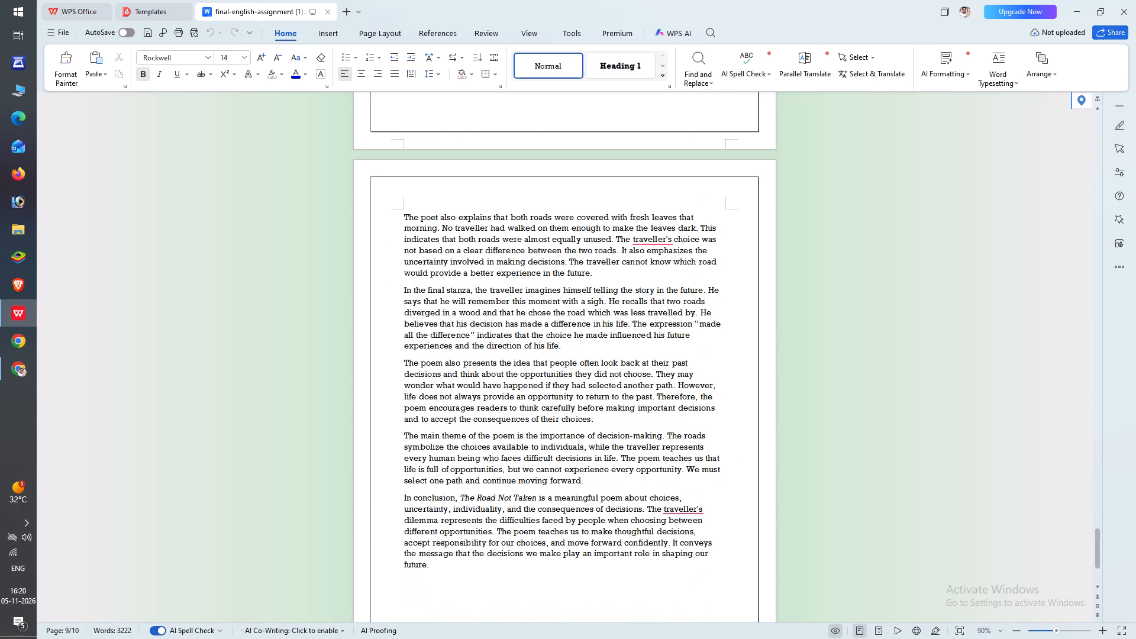
{"action": "scroll", "coordinate": [657, 230], "scroll_direction": "down", "scroll_amount": 20}
{"action": "scroll", "coordinate": [657, 230], "scroll_direction": "down", "scroll_amount": 5}
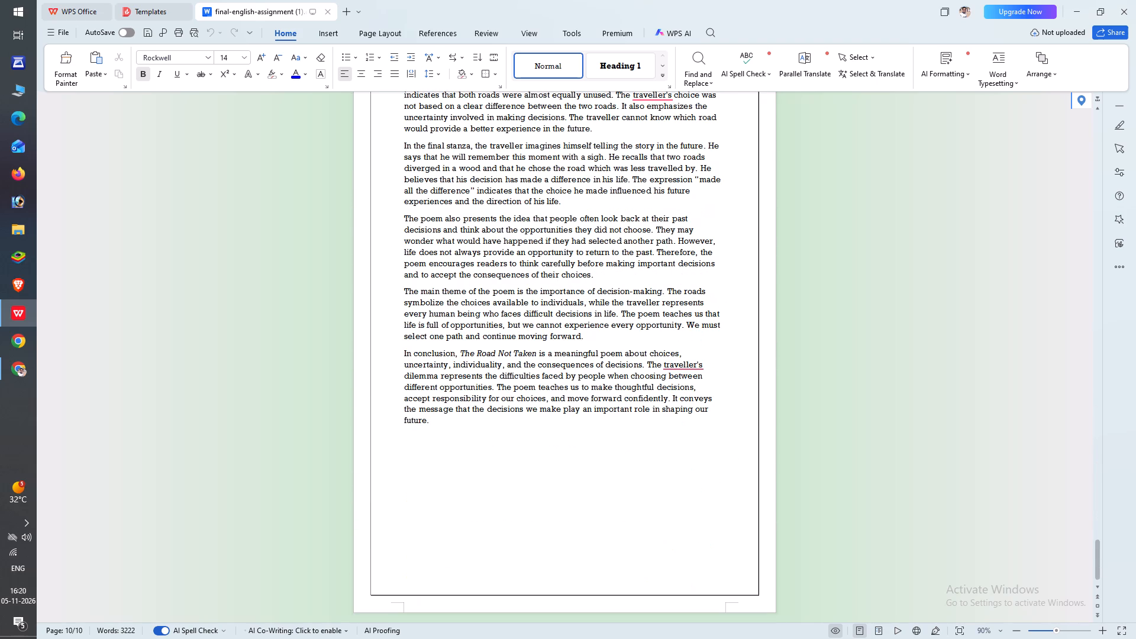
Open the assignment's print preview and check the poem explanation on pages 9 and 10.
{"action": "scroll", "coordinate": [657, 230], "scroll_direction": "up", "scroll_amount": 12}
{"action": "left_click", "coordinate": [196, 34]}
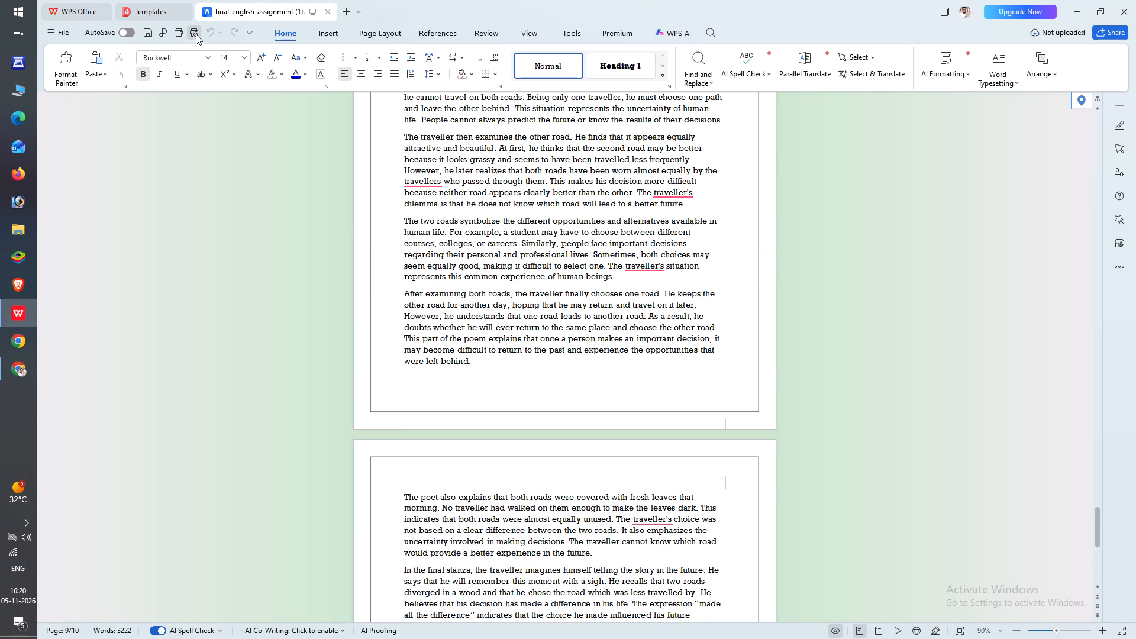
{"action": "scroll", "coordinate": [390, 177], "scroll_direction": "down", "scroll_amount": 5}
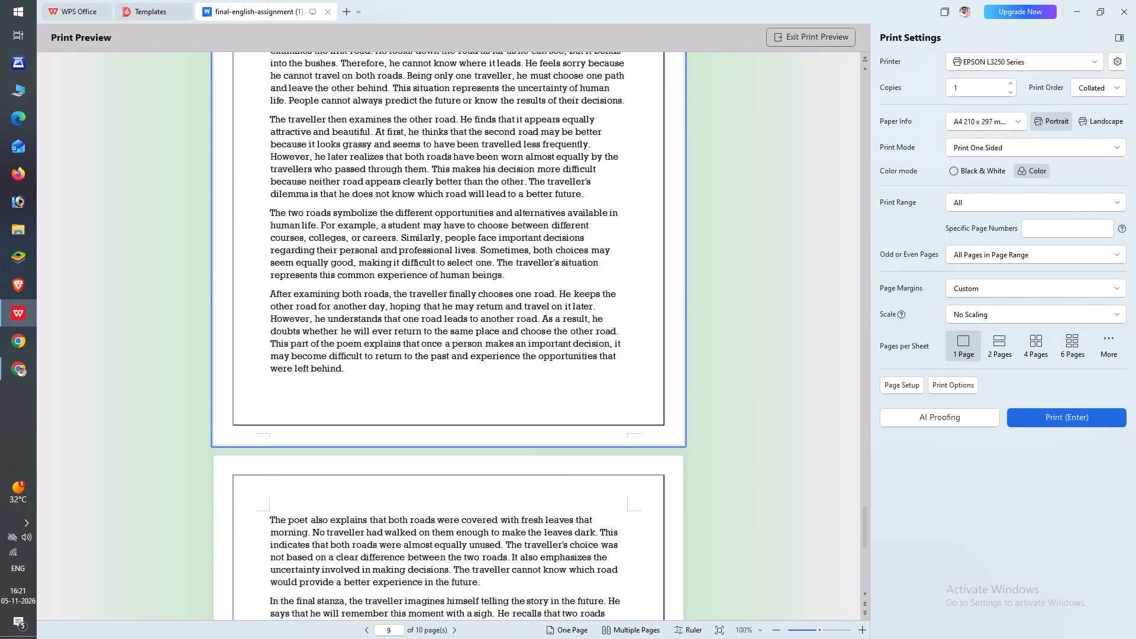
{"action": "scroll", "coordinate": [411, 208], "scroll_direction": "up", "scroll_amount": 9}
{"action": "scroll", "coordinate": [417, 186], "scroll_direction": "down", "scroll_amount": 1}
{"action": "scroll", "coordinate": [417, 186], "scroll_direction": "up", "scroll_amount": 2}
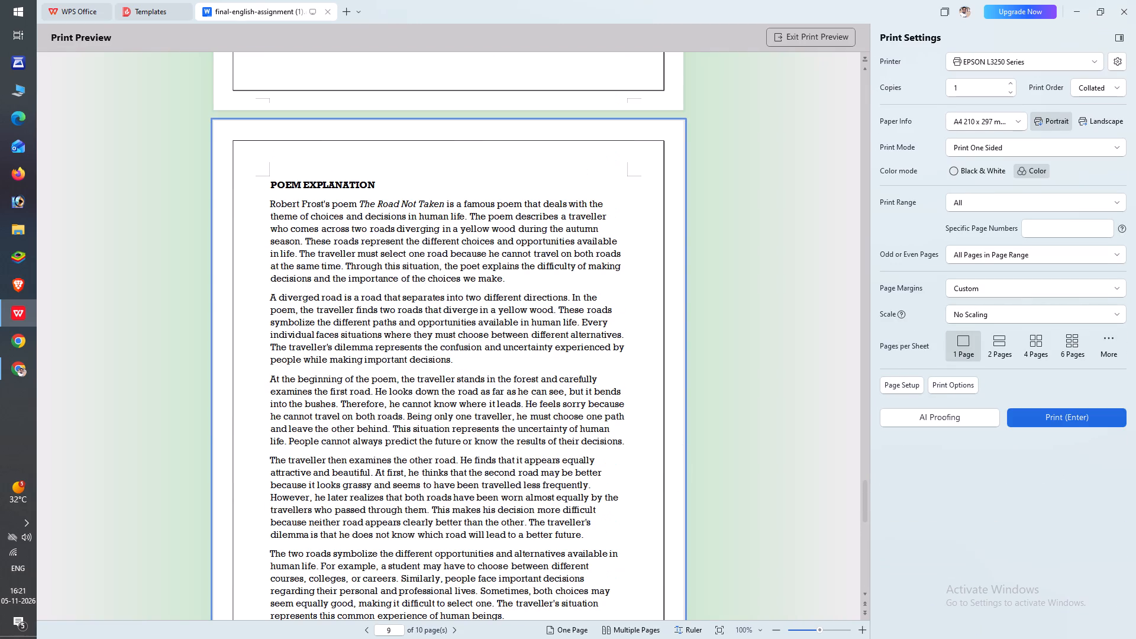
{"action": "scroll", "coordinate": [417, 186], "scroll_direction": "down", "scroll_amount": 12}
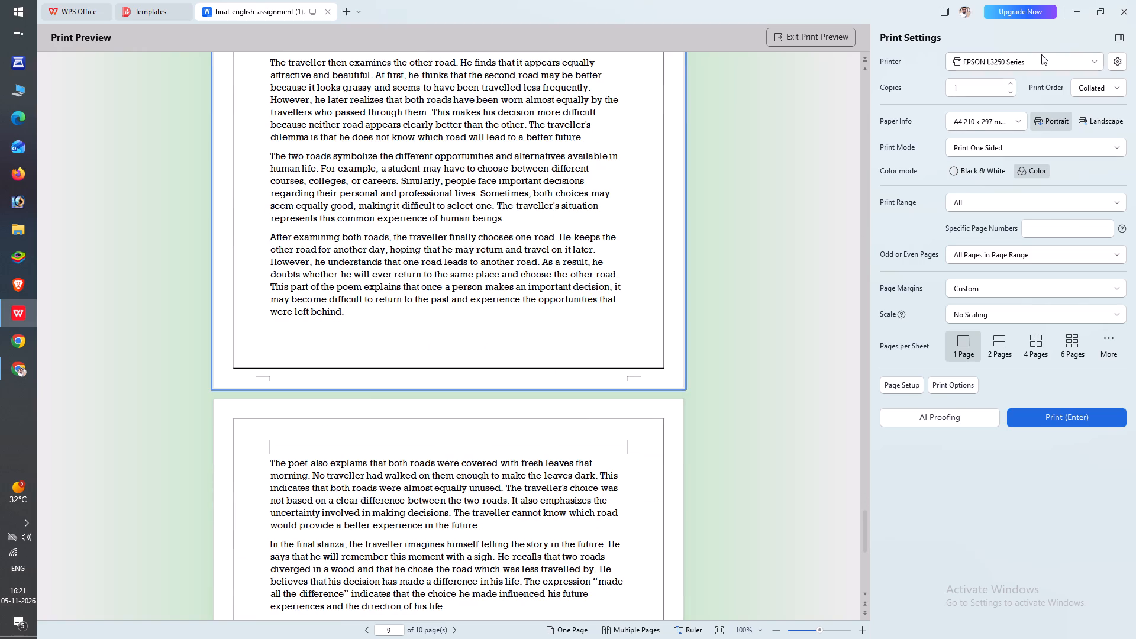
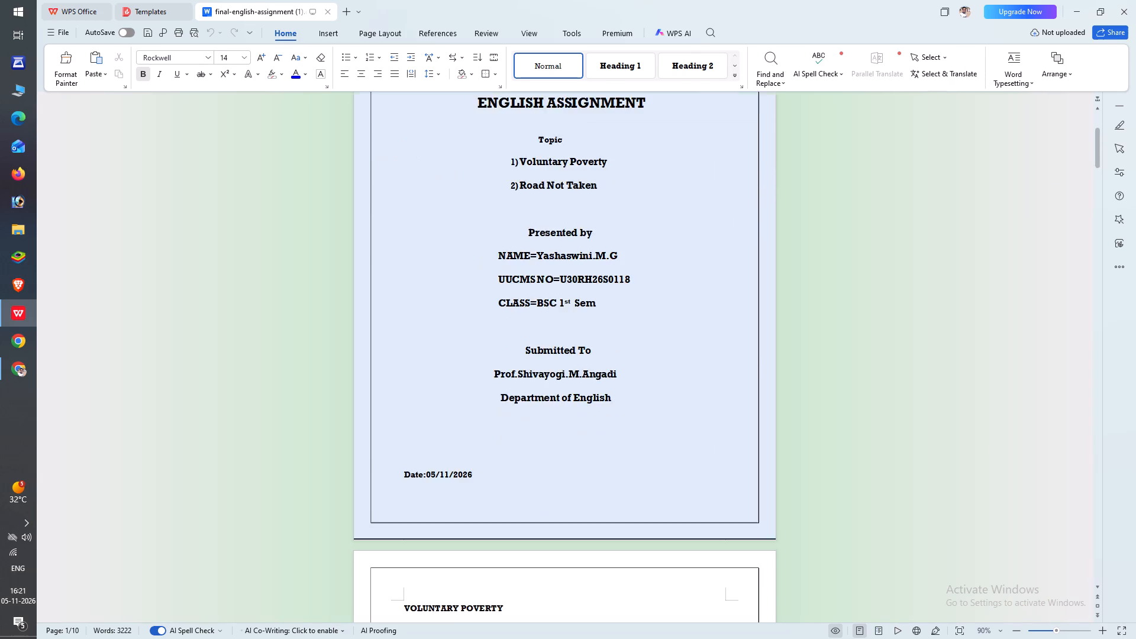
Set up a print job for the assignment on the EPSON L3250 Series with the page range 2-10.
{"action": "scroll", "coordinate": [698, 259], "scroll_direction": "down", "scroll_amount": 10}
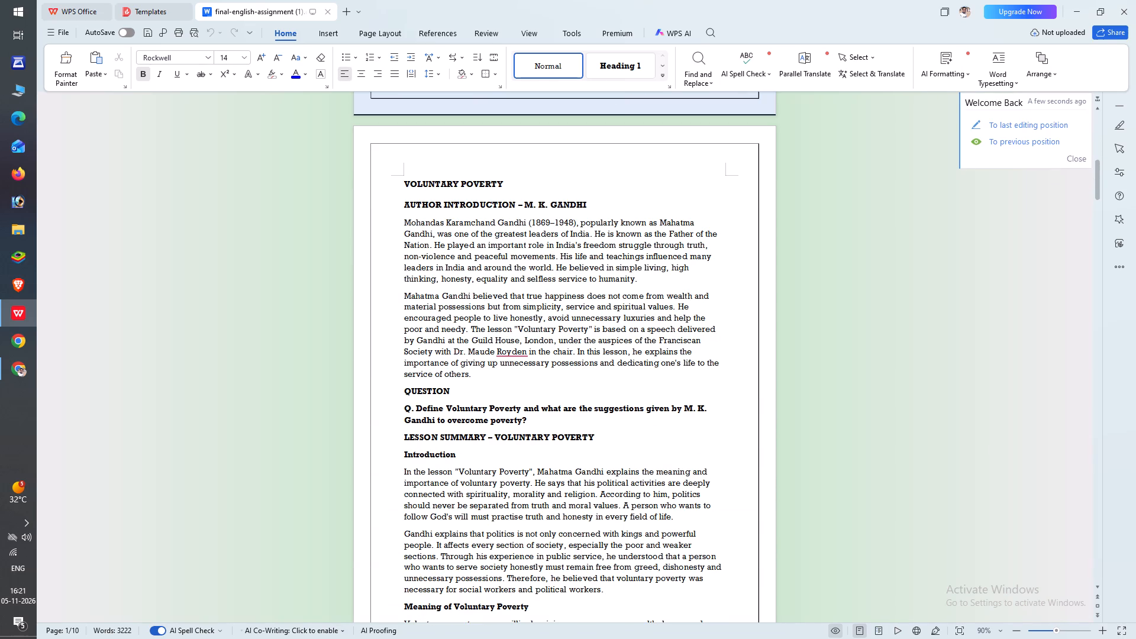
{"action": "key", "text": "ctrl+p"}
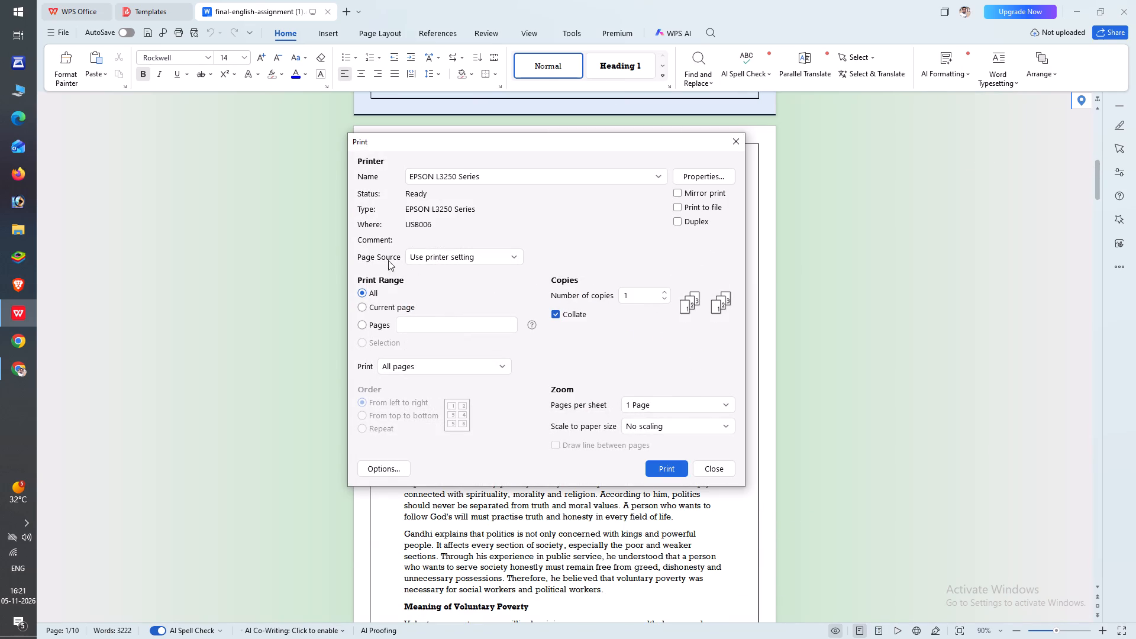
{"action": "left_click", "coordinate": [362, 328]}
{"action": "left_click", "coordinate": [418, 326]}
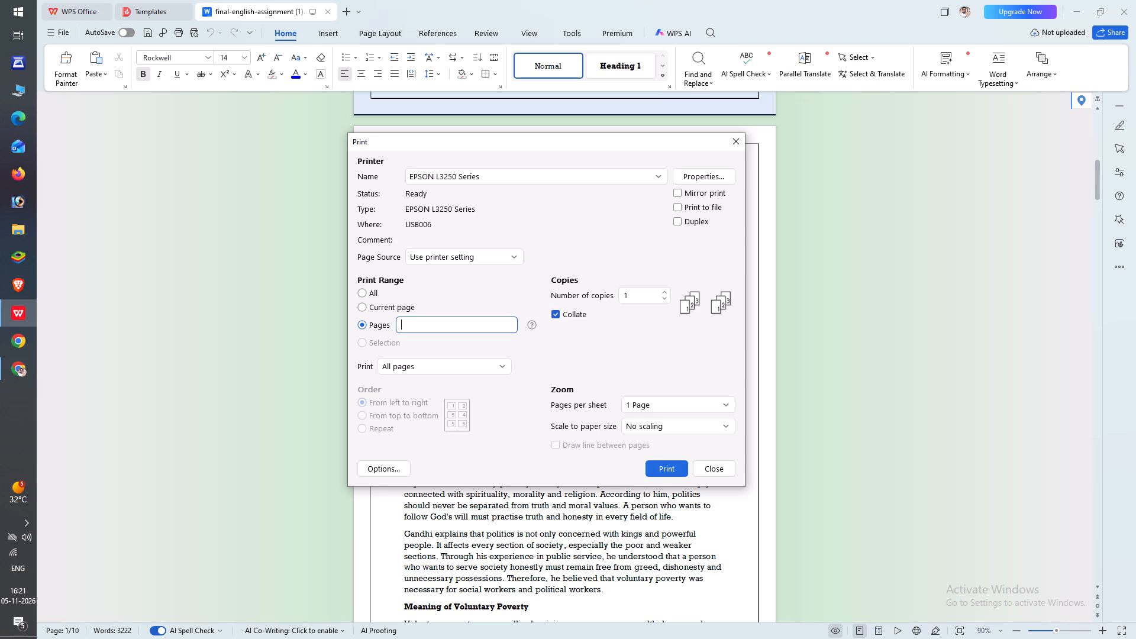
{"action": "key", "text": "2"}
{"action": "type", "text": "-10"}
{"action": "left_click", "coordinate": [508, 230]}
{"action": "scroll", "coordinate": [470, 251], "scroll_direction": "down", "scroll_amount": 5}
{"action": "scroll", "coordinate": [455, 266], "scroll_direction": "up", "scroll_amount": 4}
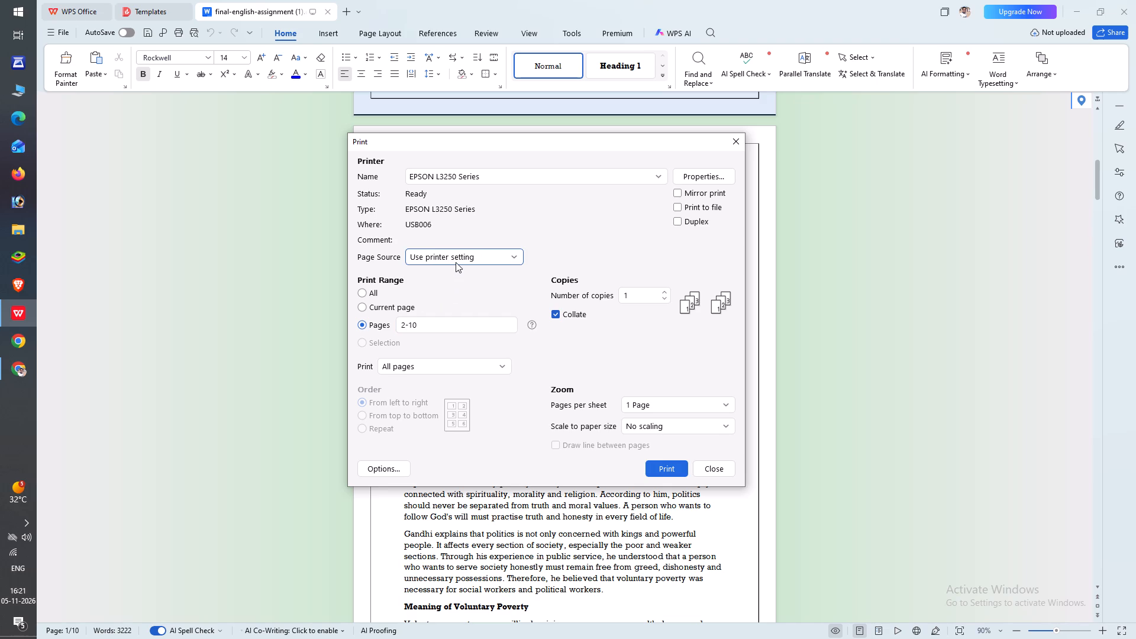
{"action": "left_click", "coordinate": [460, 276]}
Open the EPSON L3250 Series printer properties for this print job.
{"action": "left_click", "coordinate": [703, 180]}
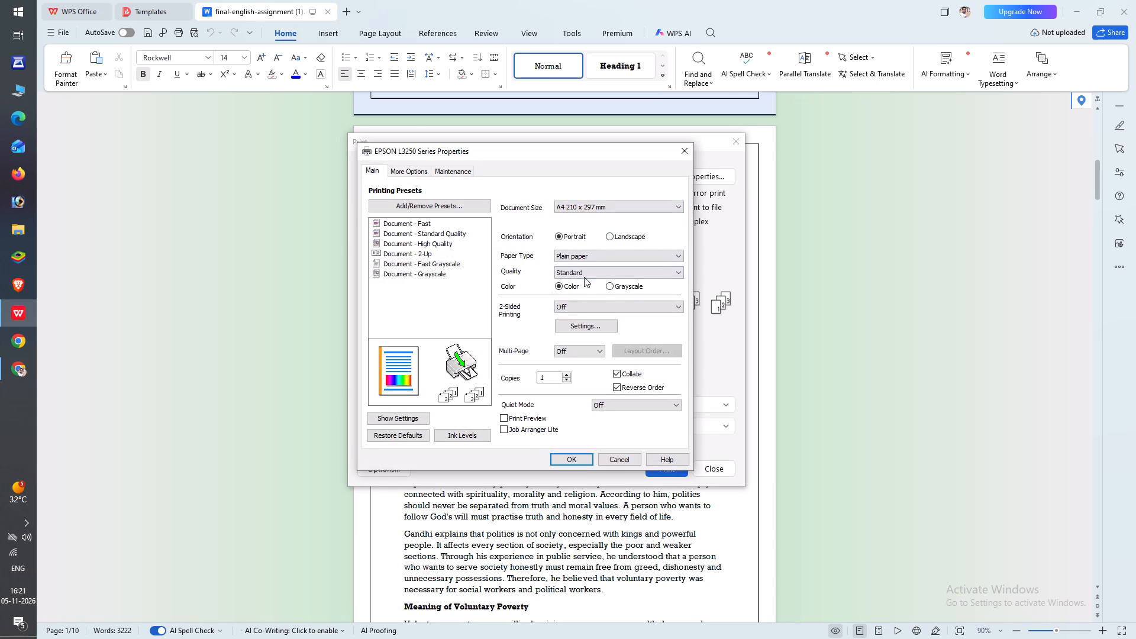
Set the EPSON L3250 Series printer's color mode to Grayscale and apply the printer properties.
{"action": "left_click", "coordinate": [610, 288]}
{"action": "left_click", "coordinate": [575, 456]}
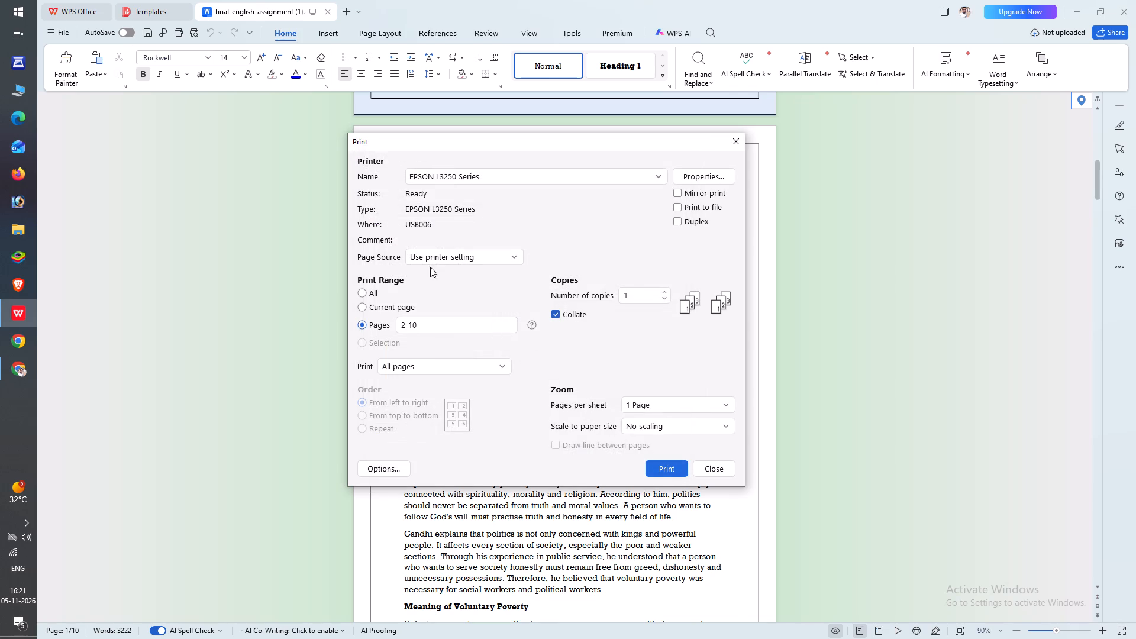
Print pages 2-10 on the EPSON L3250 Series, with the page source on Use printer setting and no scaling.
{"action": "scroll", "coordinate": [407, 264], "scroll_direction": "down", "scroll_amount": 2}
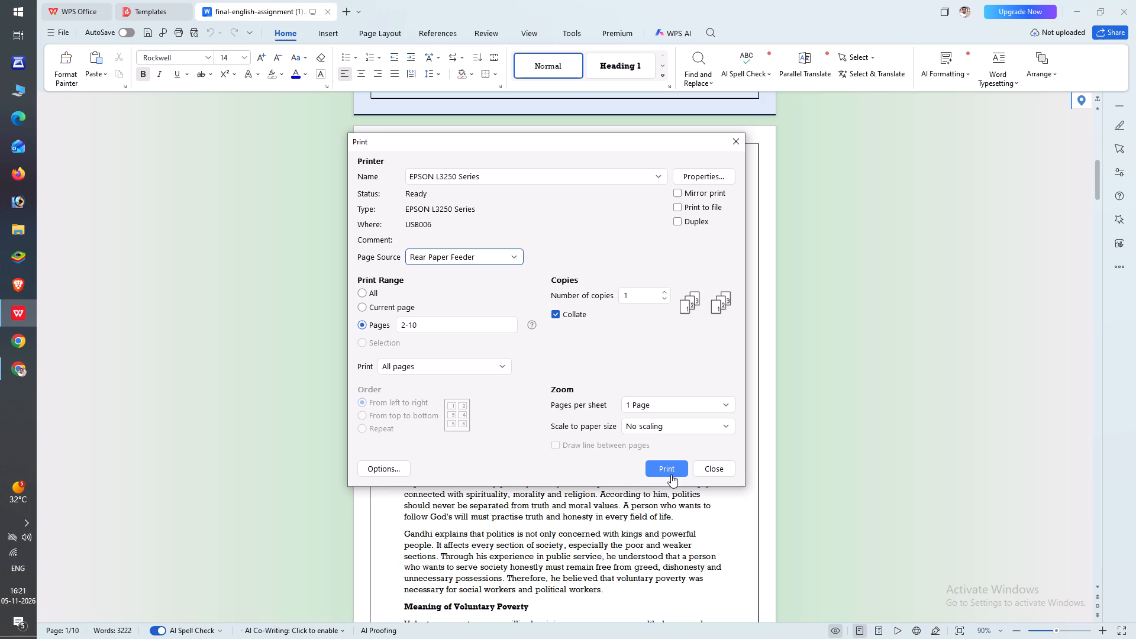
{"action": "left_click_drag", "start_coordinate": [670, 471], "coordinate": [489, 247]}
{"action": "scroll", "coordinate": [471, 251], "scroll_direction": "up", "scroll_amount": 1}
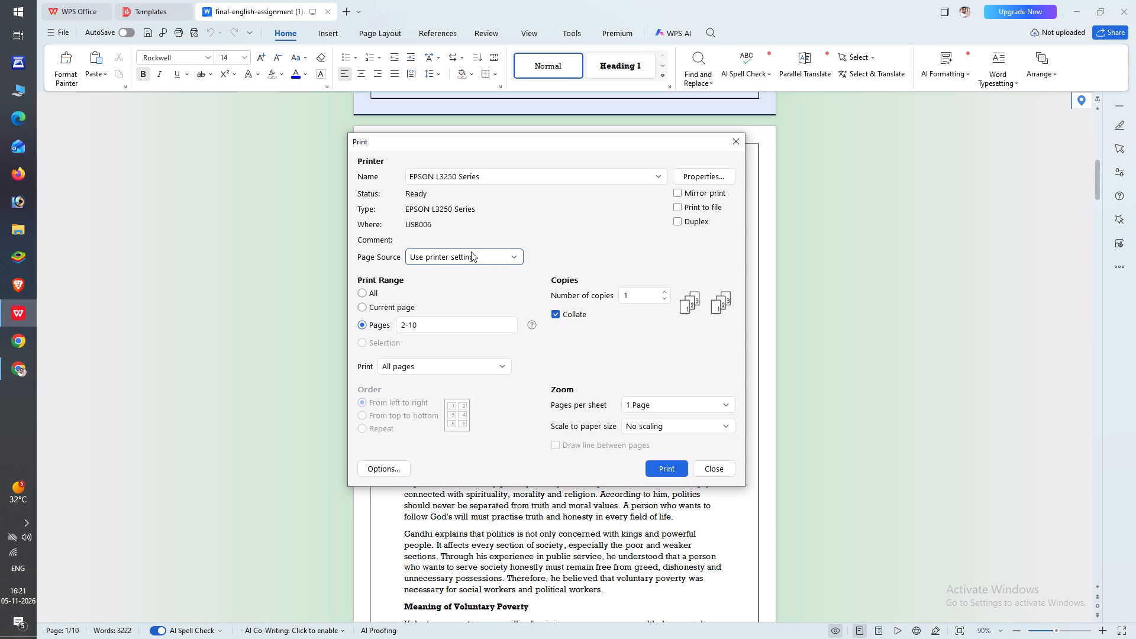
{"action": "scroll", "coordinate": [471, 251], "scroll_direction": "up", "scroll_amount": 1}
{"action": "left_click", "coordinate": [456, 280]}
{"action": "left_click_drag", "start_coordinate": [653, 472], "coordinate": [653, 423]}
{"action": "left_click", "coordinate": [651, 423]}
{"action": "left_click", "coordinate": [514, 403]}
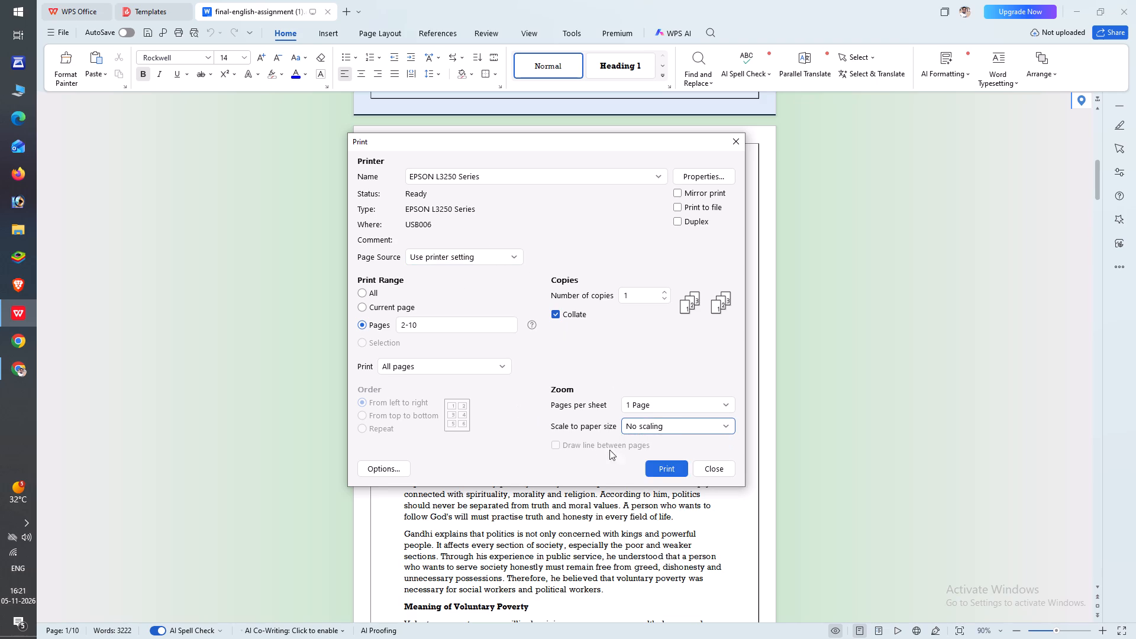
{"action": "left_click_drag", "start_coordinate": [666, 469], "coordinate": [443, 322]}
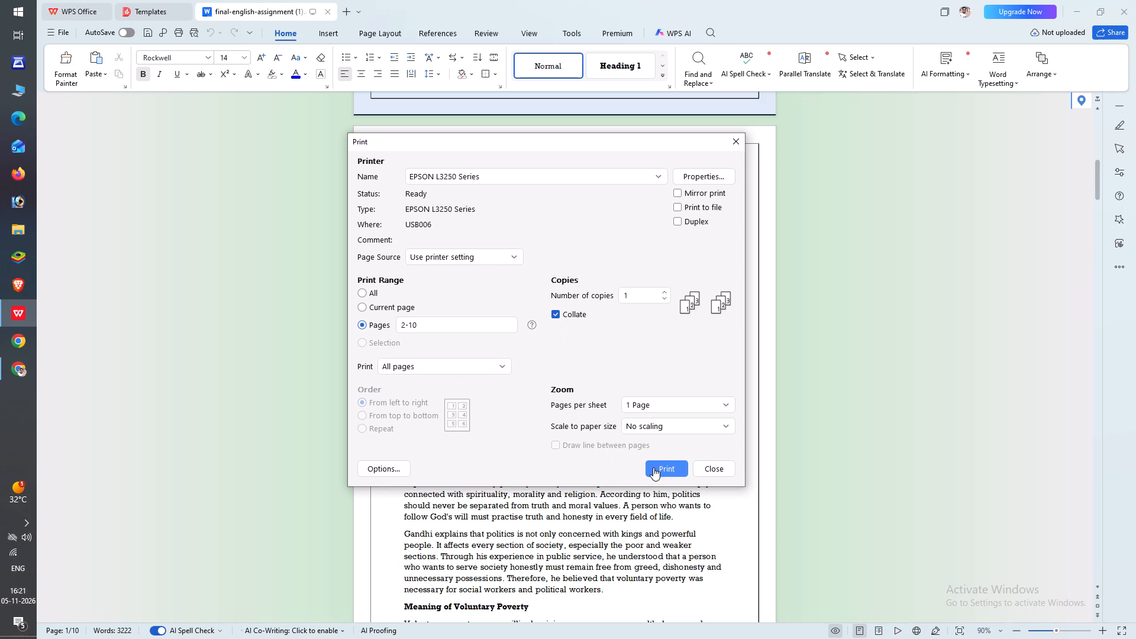
{"action": "left_click", "coordinate": [654, 466]}
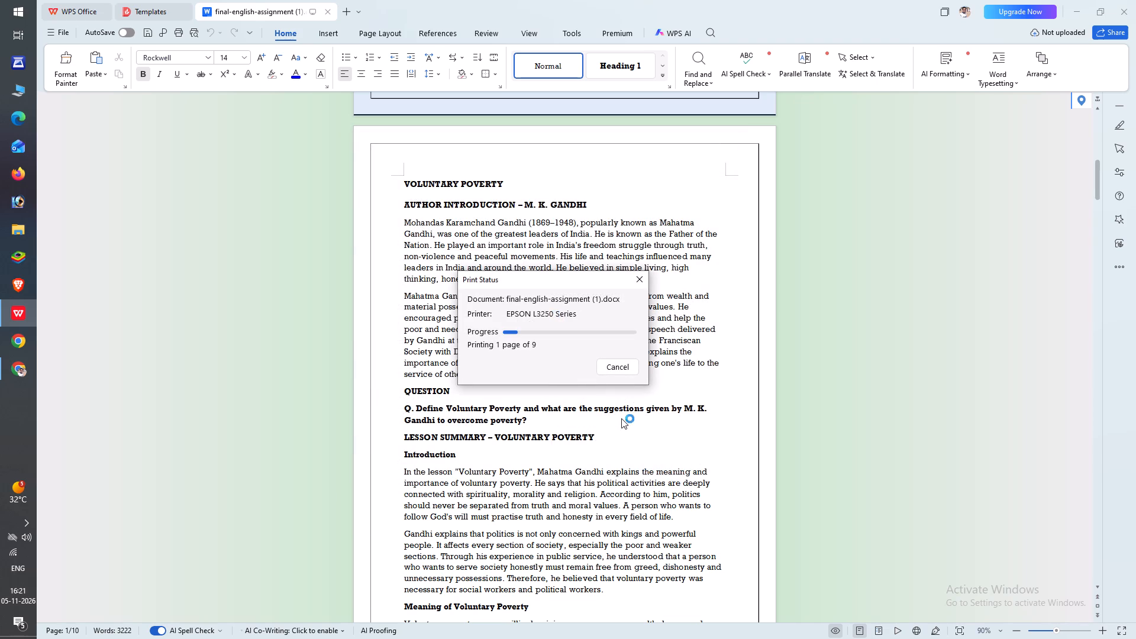